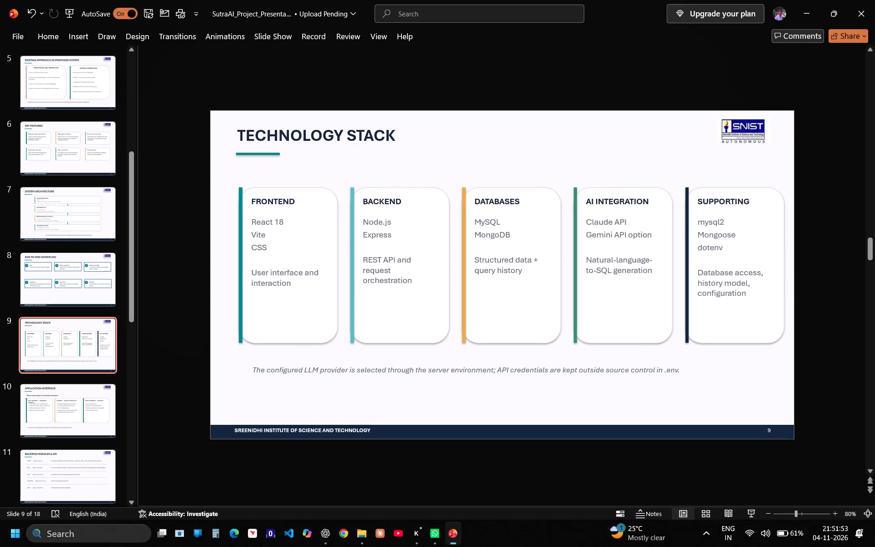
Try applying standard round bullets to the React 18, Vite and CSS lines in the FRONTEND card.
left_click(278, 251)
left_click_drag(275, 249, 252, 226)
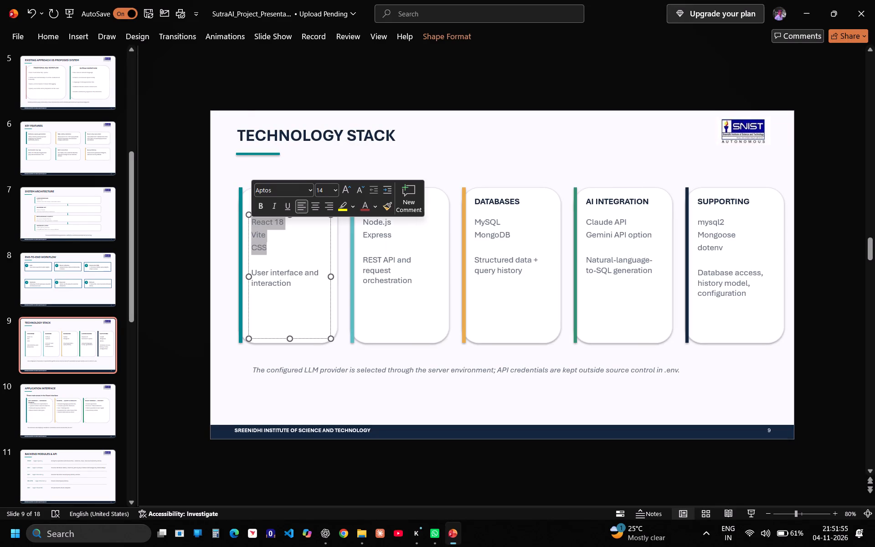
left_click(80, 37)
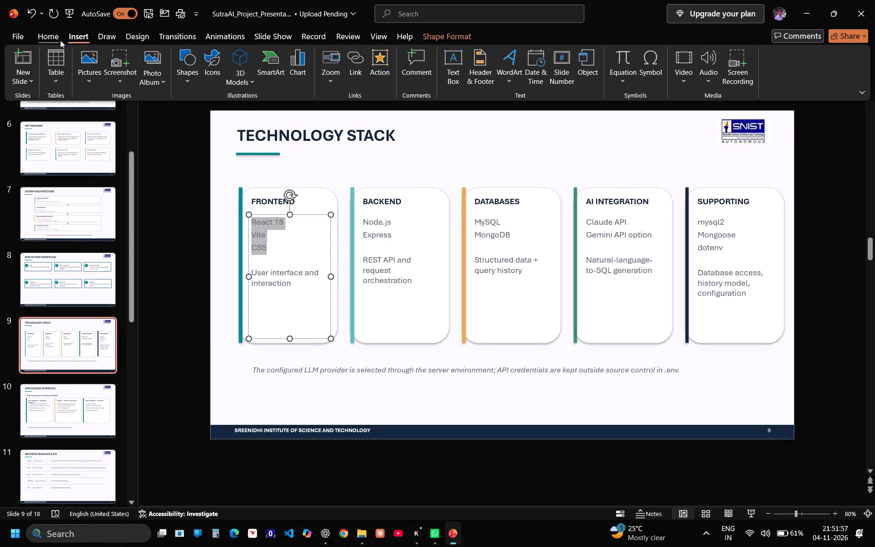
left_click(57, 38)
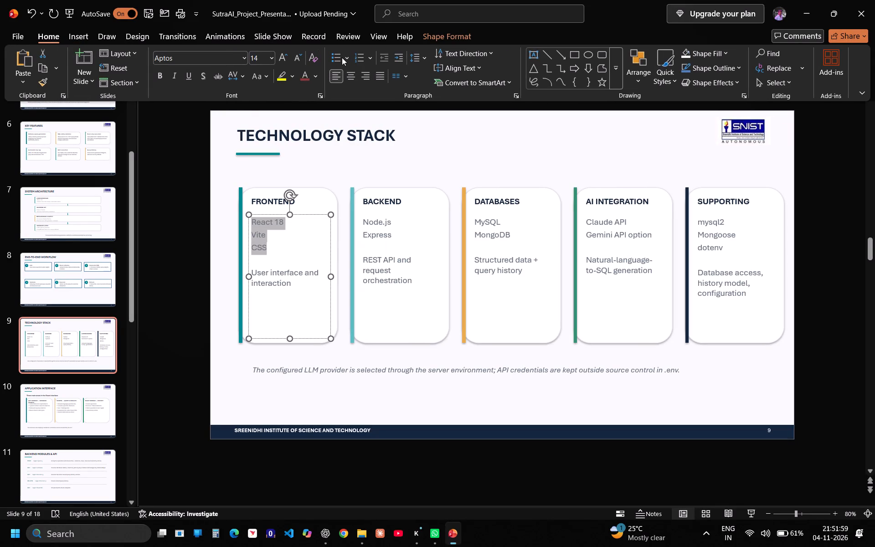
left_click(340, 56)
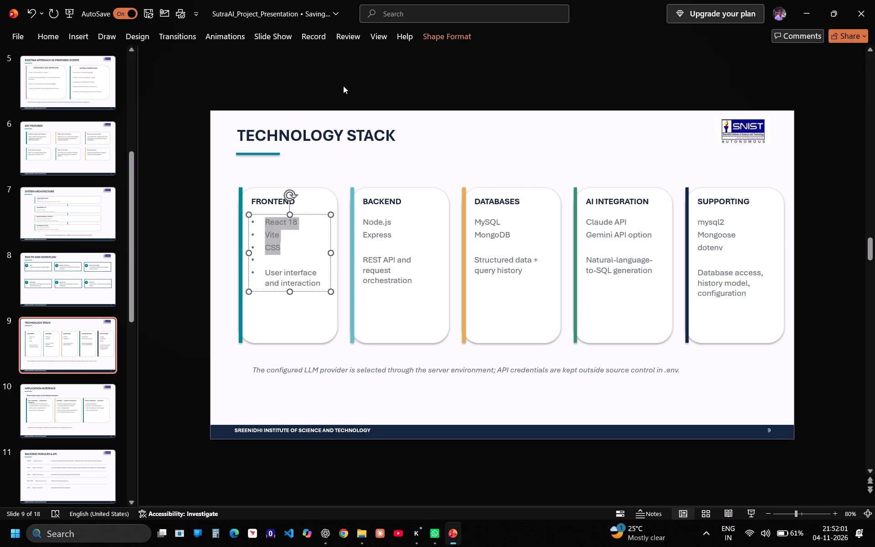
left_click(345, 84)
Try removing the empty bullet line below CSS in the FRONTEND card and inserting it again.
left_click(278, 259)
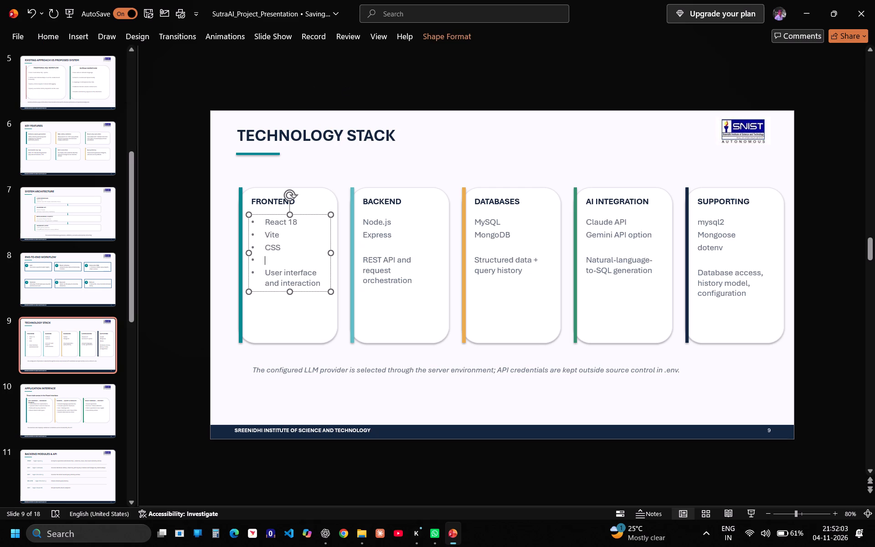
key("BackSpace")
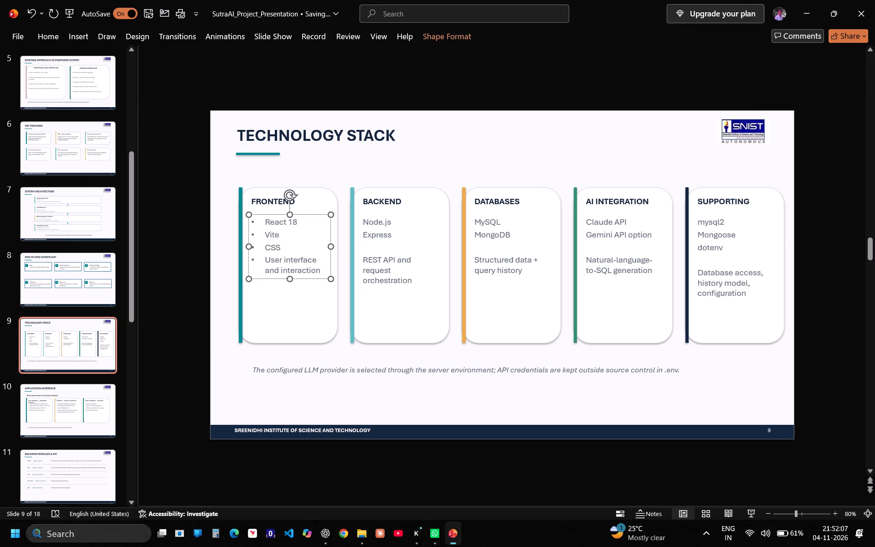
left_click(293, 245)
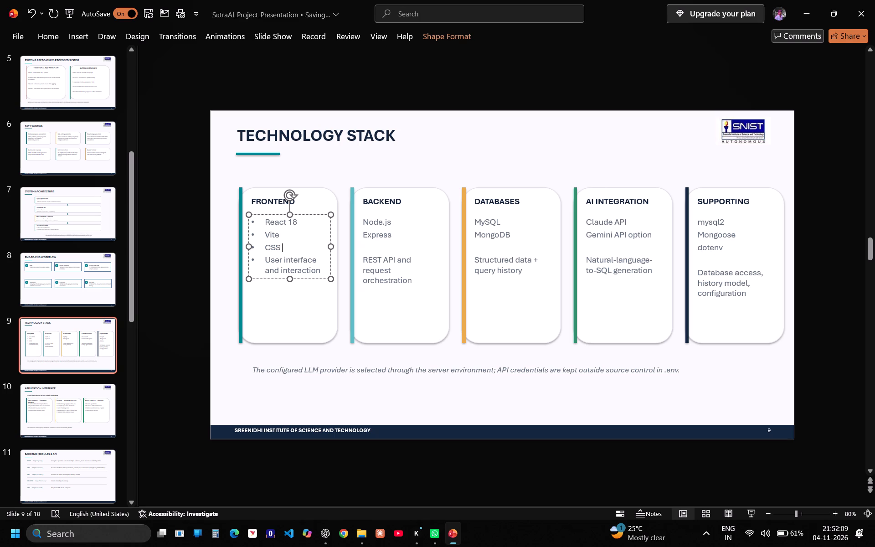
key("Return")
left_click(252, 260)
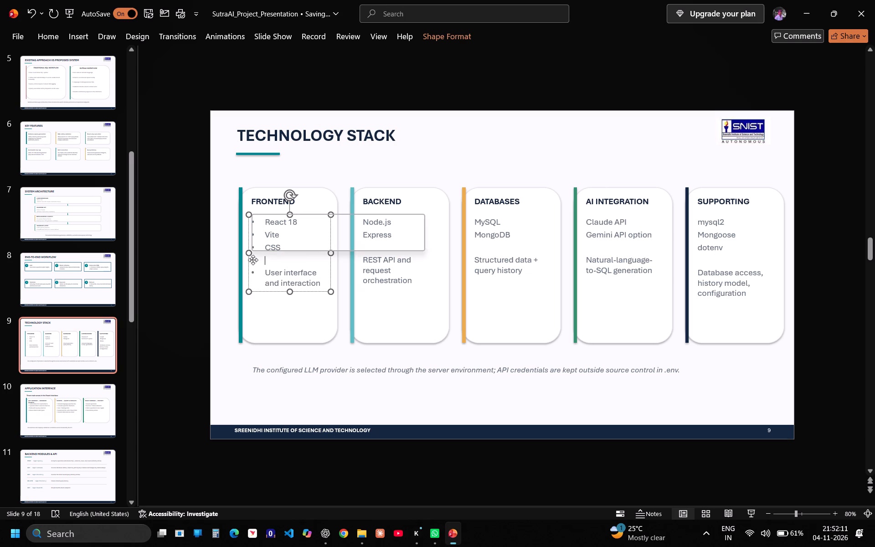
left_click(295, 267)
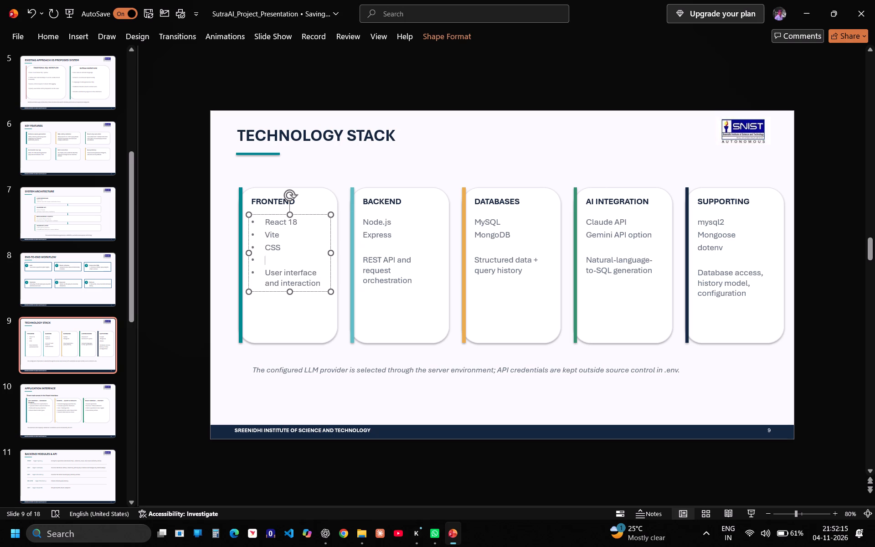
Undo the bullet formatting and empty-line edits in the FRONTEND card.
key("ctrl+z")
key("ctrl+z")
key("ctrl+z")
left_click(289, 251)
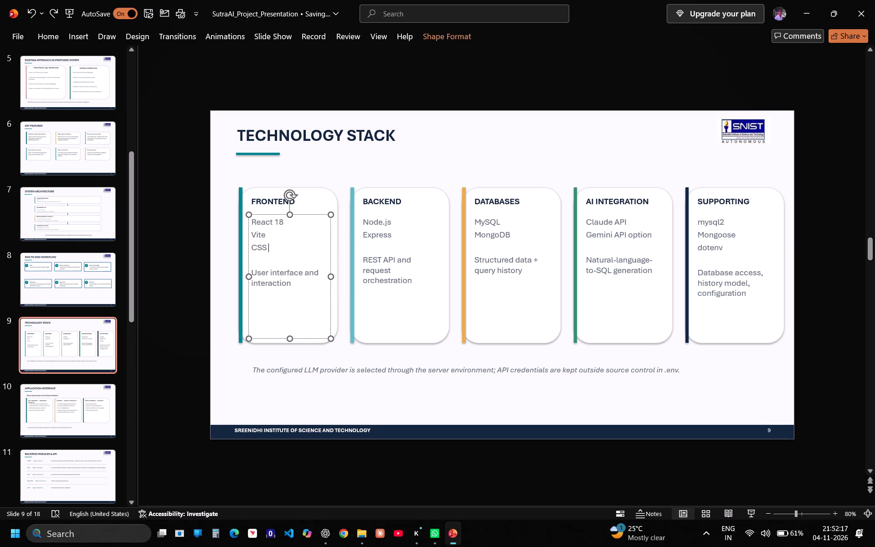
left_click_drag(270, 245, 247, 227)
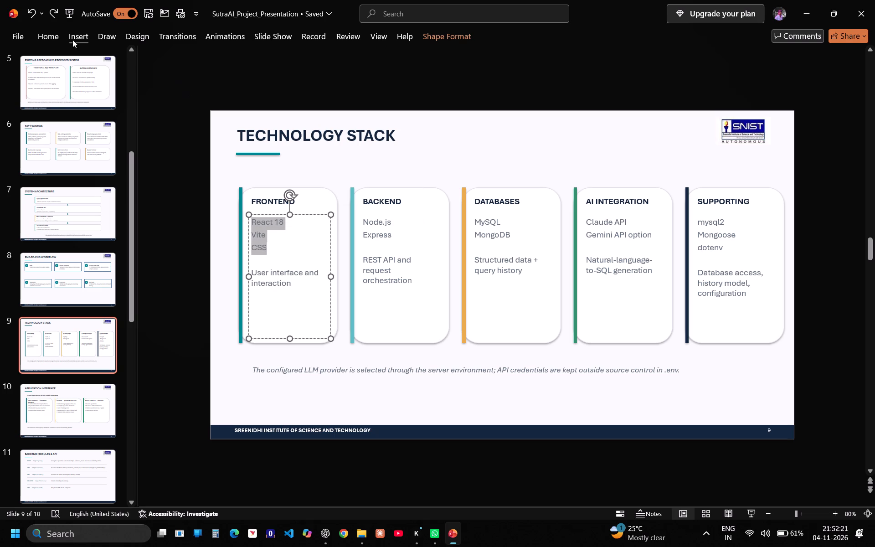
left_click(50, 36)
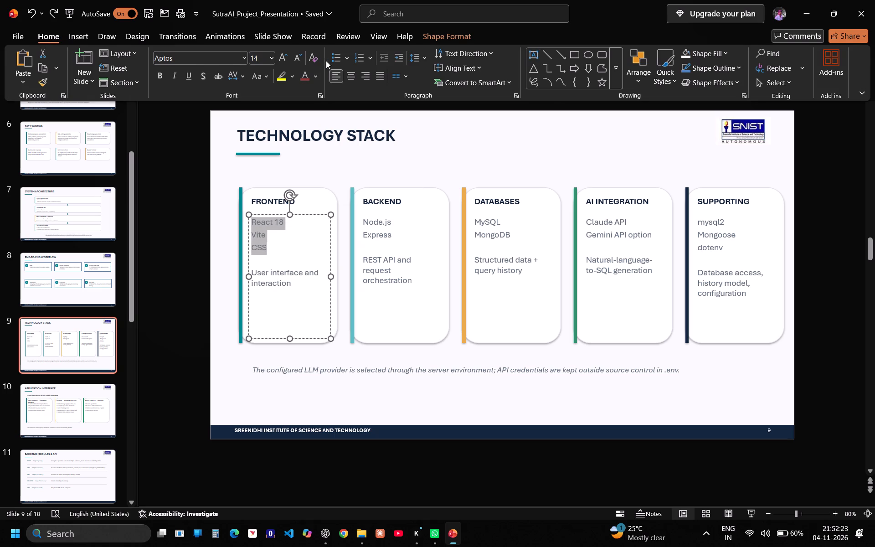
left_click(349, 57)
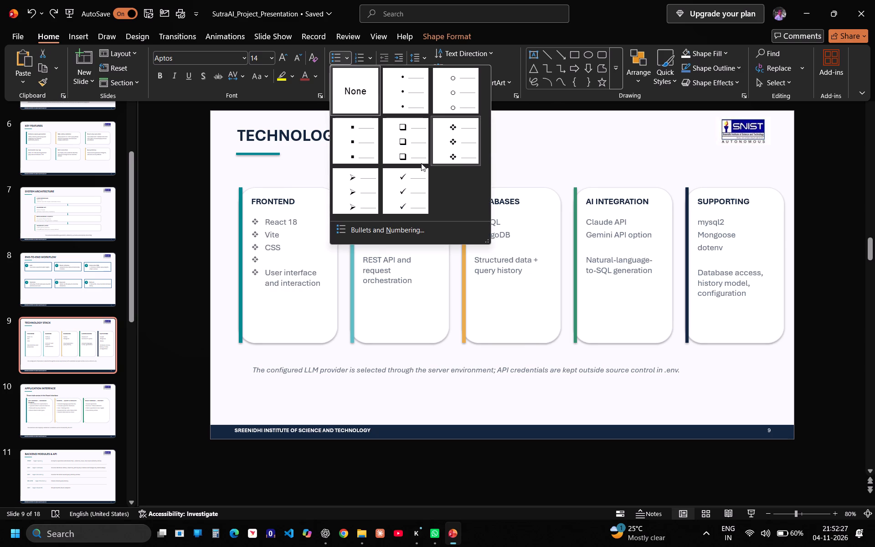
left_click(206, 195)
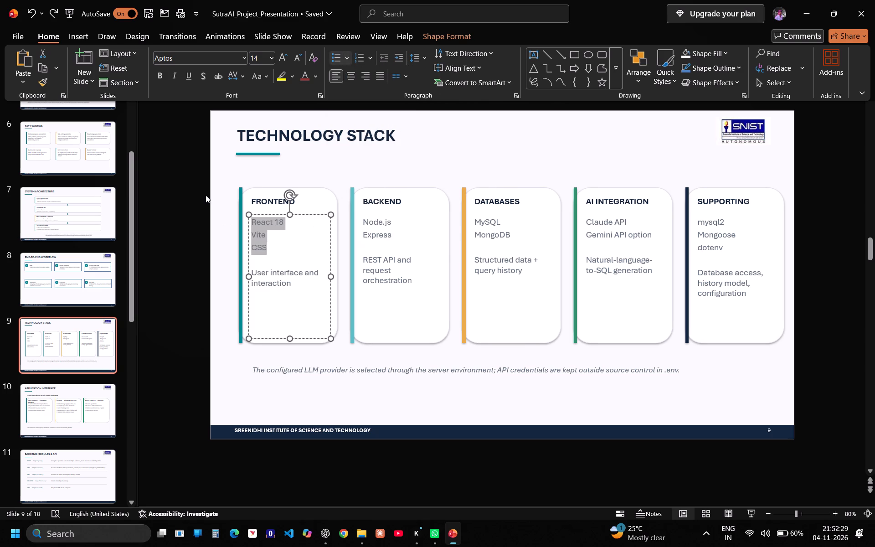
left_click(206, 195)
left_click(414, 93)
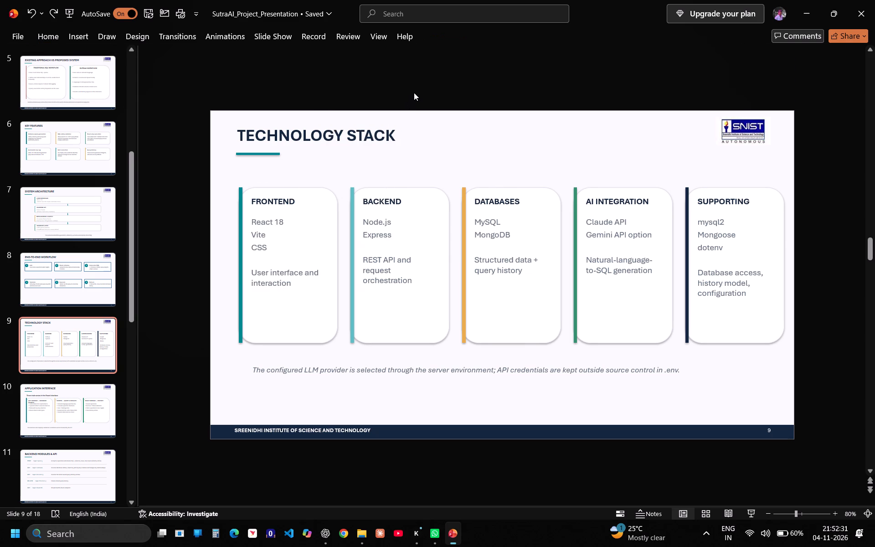
Delete the version number 18 after React in the FRONTEND card.
left_click(286, 219)
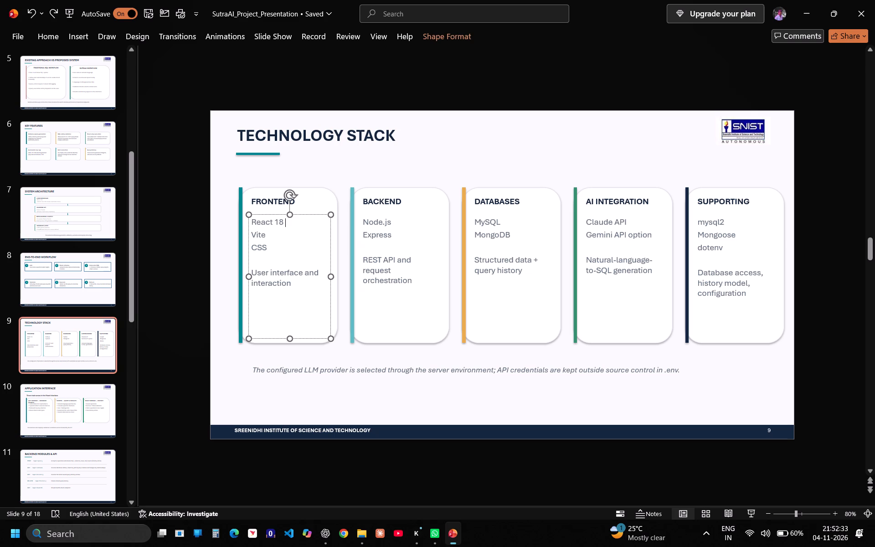
key("BackSpace")
key("BackSpace")
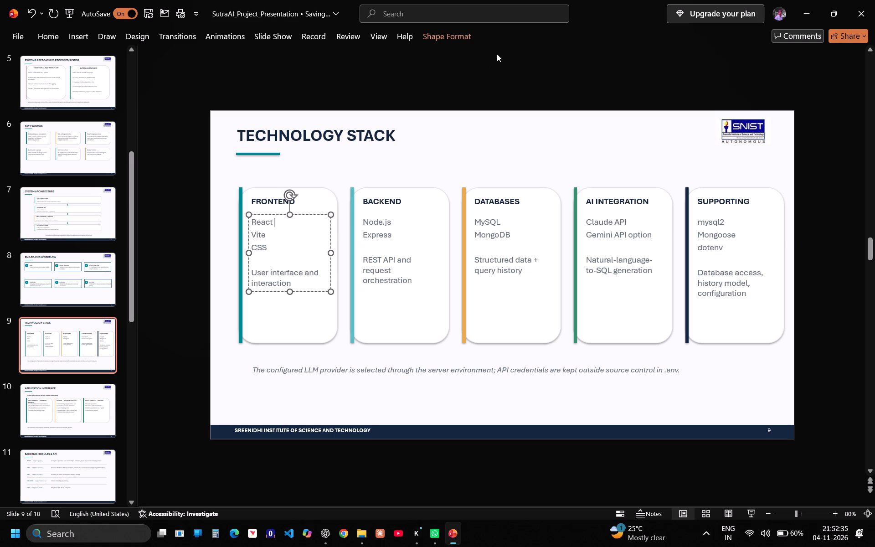
left_click(474, 80)
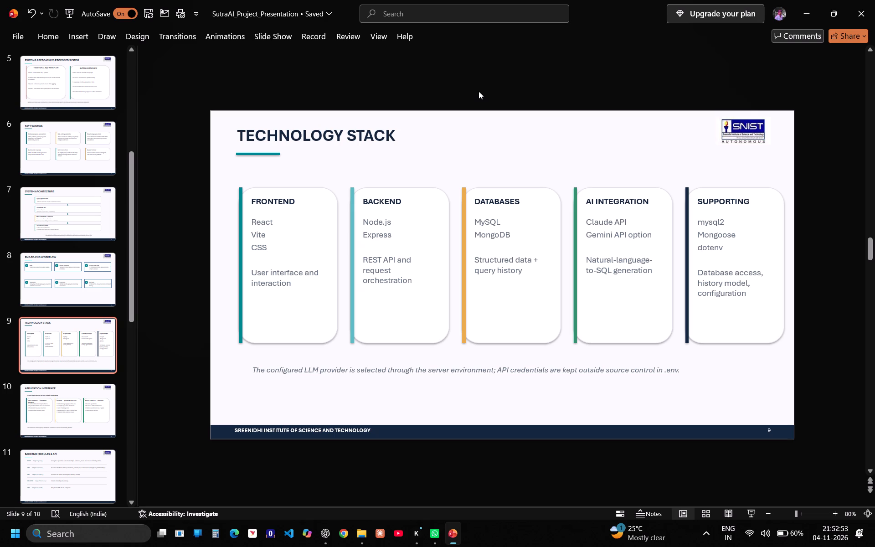
Delete the italic note about the configured LLM provider below the technology cards.
left_click(571, 374)
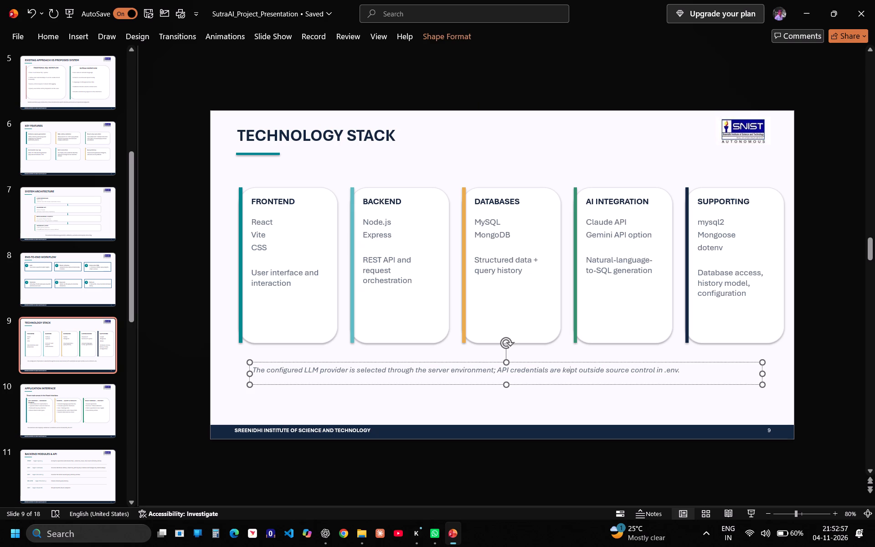
left_click(689, 369)
left_click_drag(689, 369, 613, 374)
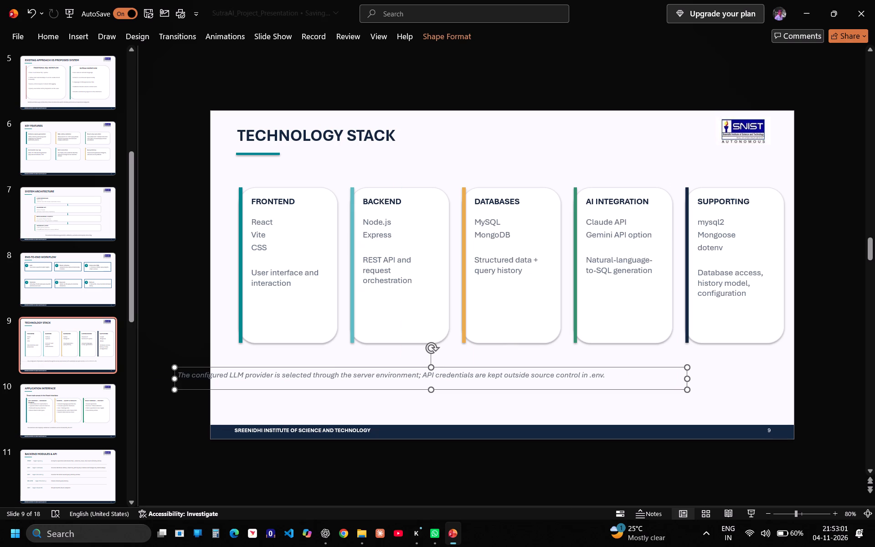
key("Delete")
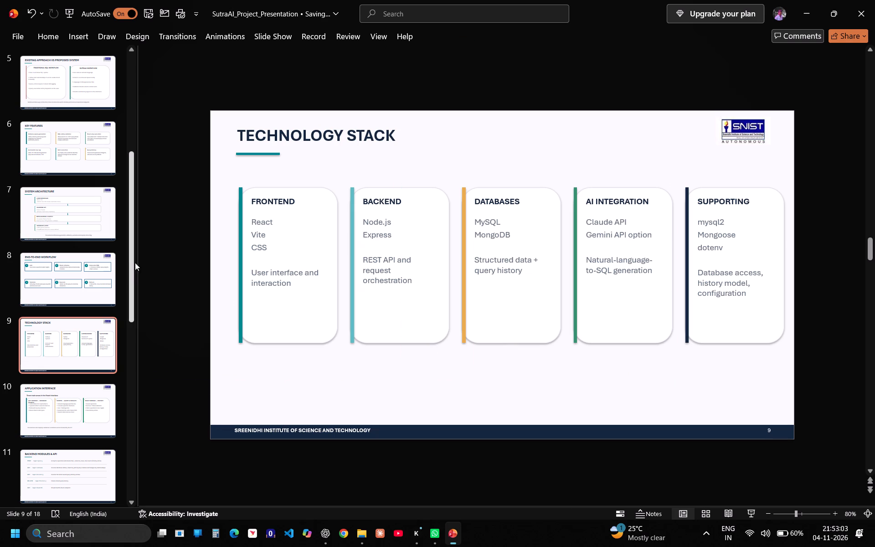
Open slide 10, Application Interface.
left_click(55, 397)
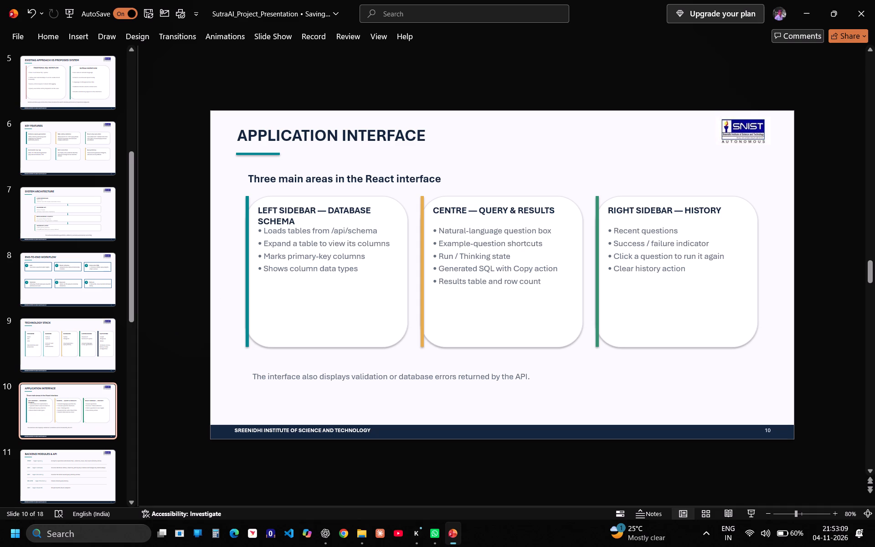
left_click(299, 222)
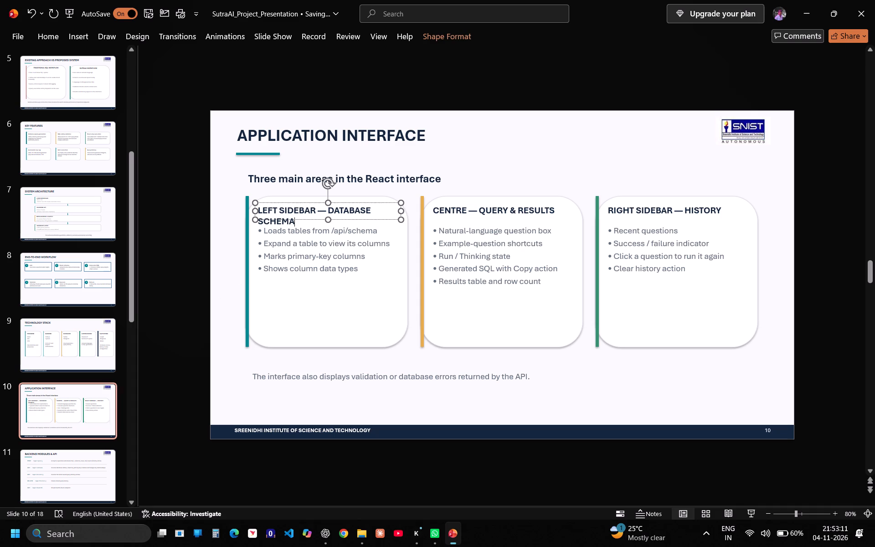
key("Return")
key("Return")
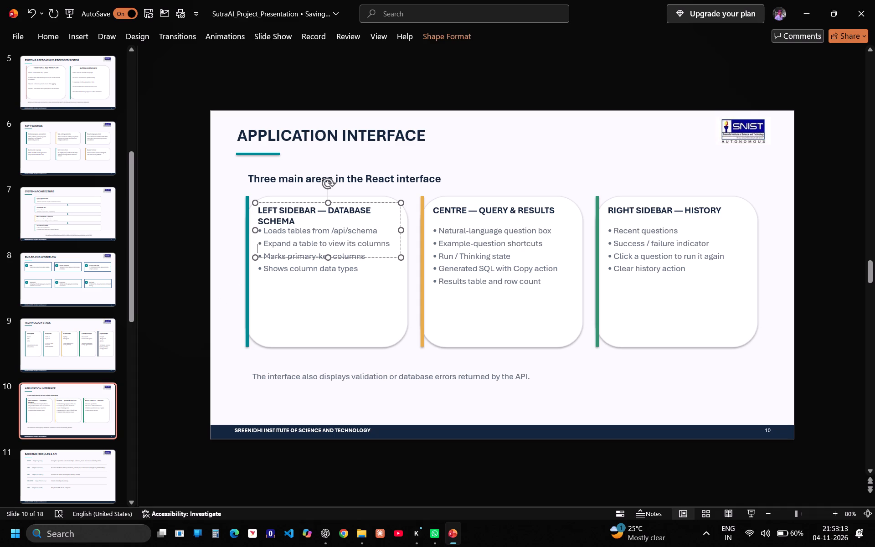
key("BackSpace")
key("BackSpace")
Nudge the bullet text box in the LEFT SIDEBAR card down so it clears the two-line heading.
left_click(352, 251)
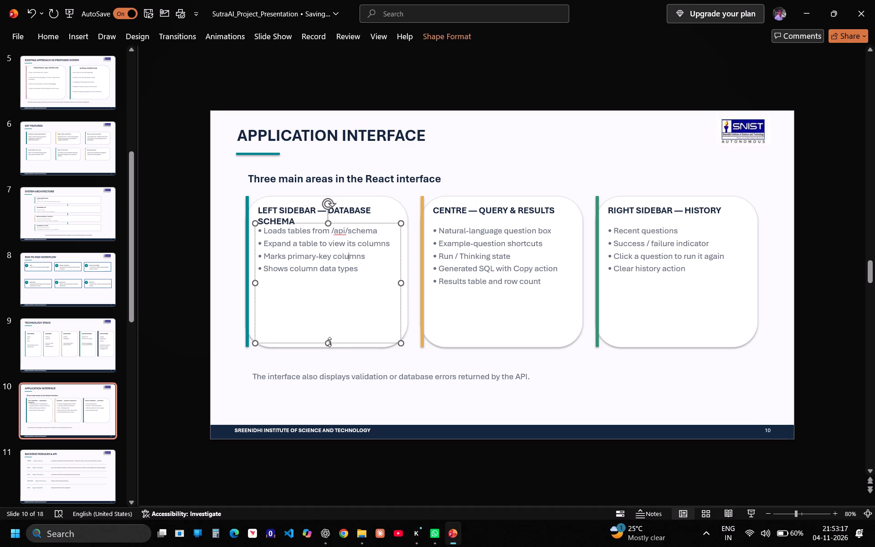
left_click_drag(329, 342, 334, 306)
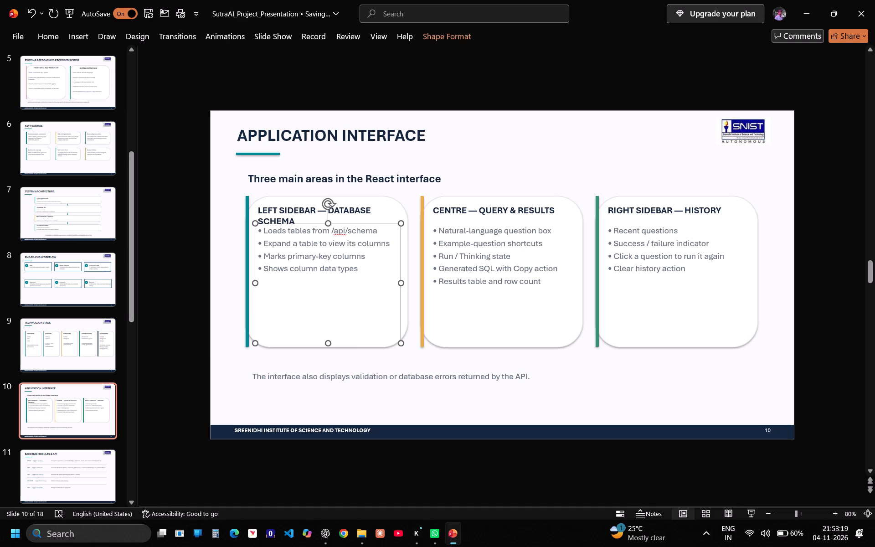
left_click(350, 222)
key("Down")
key("Down")
key("Down")
key("Down")
key("Down")
key("Down")
key("Down")
key("Down")
key("Down")
key("Down")
key("Down")
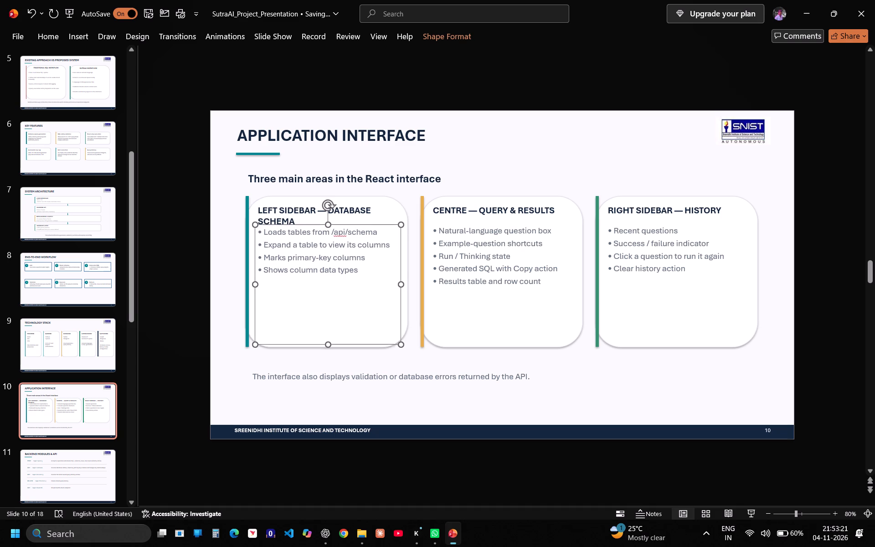
key("Down")
key("Down")
key("Down")
key("Down")
key("Down")
key("Down")
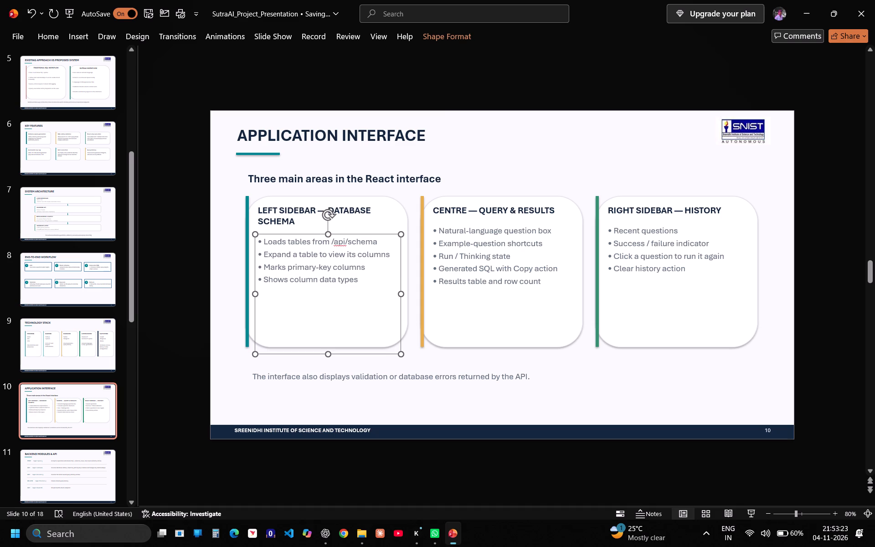
left_click(452, 93)
Nudge the bullet text box in the CENTRE — QUERY & RESULTS card down slightly, away from its heading.
left_click(533, 285)
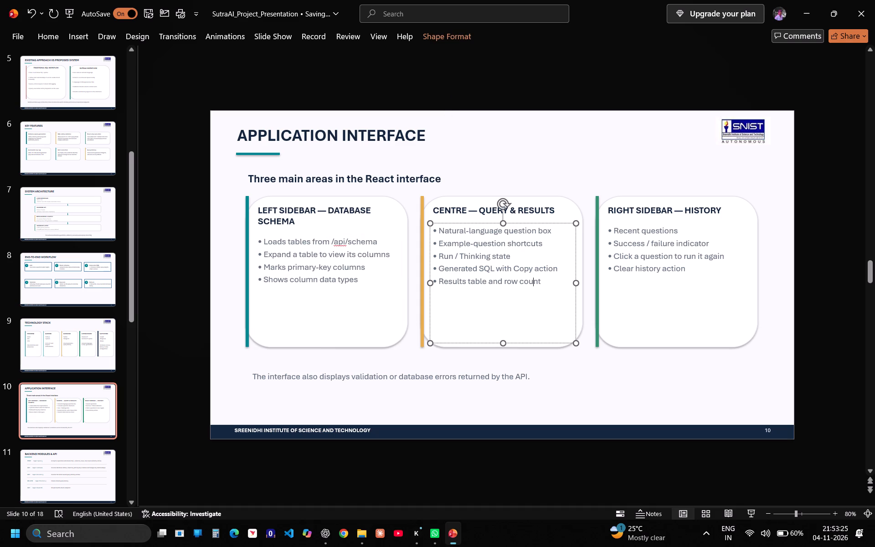
left_click(543, 283)
key("Down")
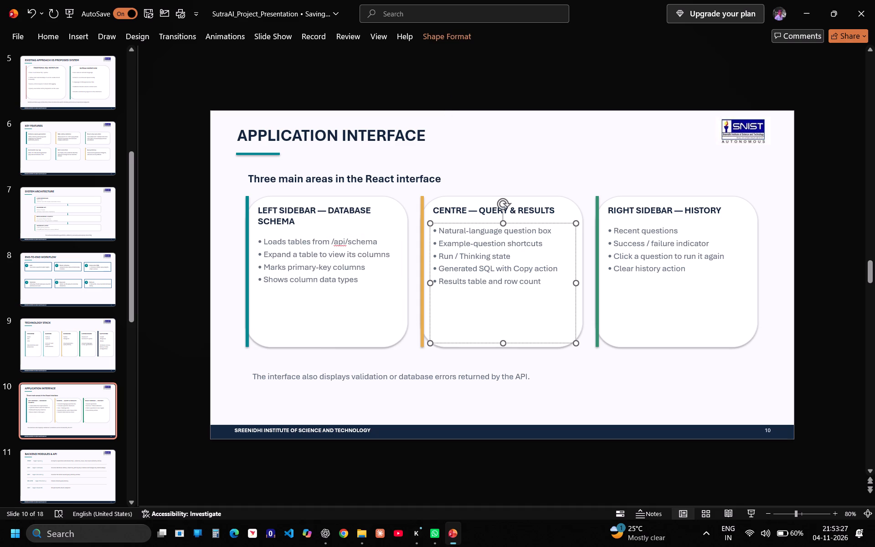
left_click(517, 224)
key("Down")
key("Down")
key("Down")
key("Down")
key("Down")
key("Down")
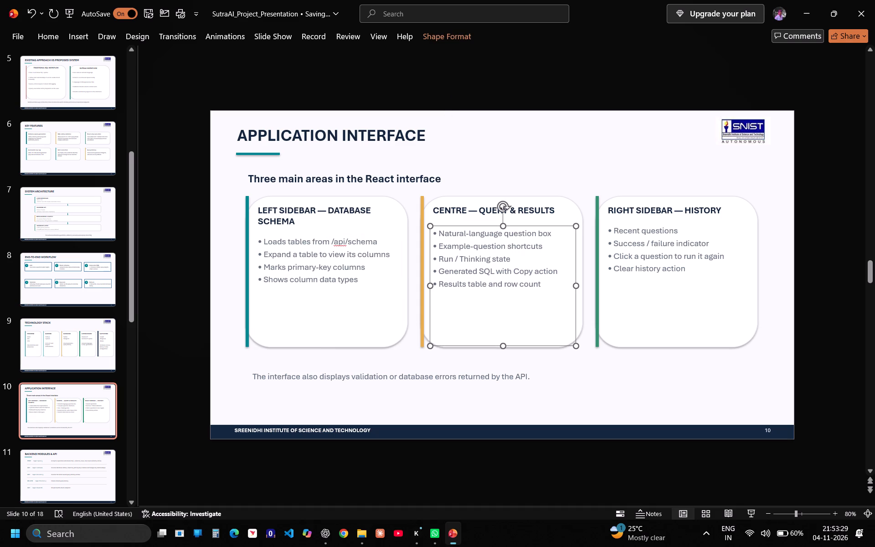
key("Down")
key("Down")
key("Down")
Nudge the bullet text box in the RIGHT SIDEBAR — HISTORY card down to about the centre card's list level.
left_click(662, 256)
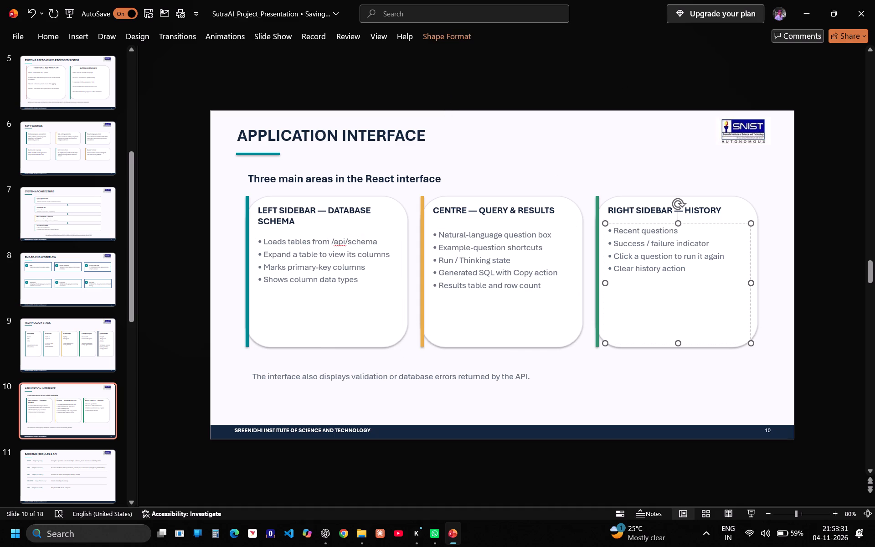
left_click(690, 221)
left_click(687, 244)
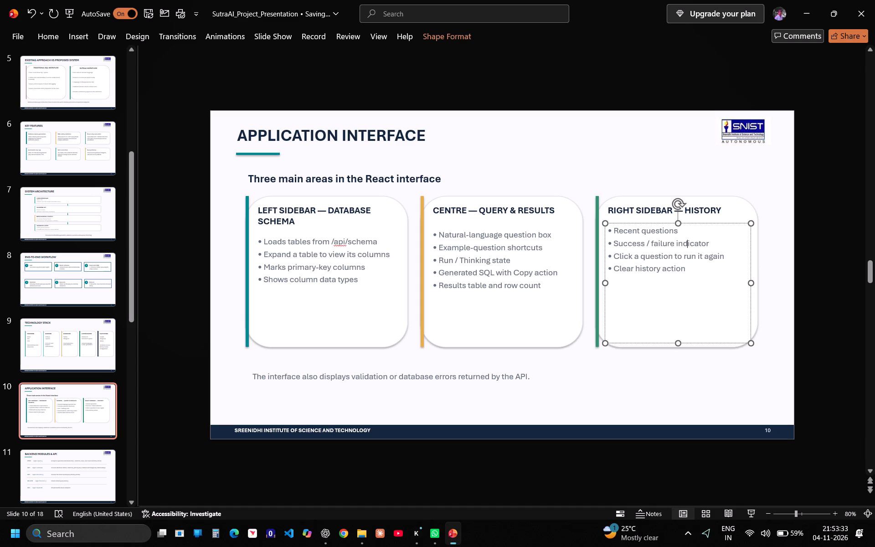
left_click(699, 223)
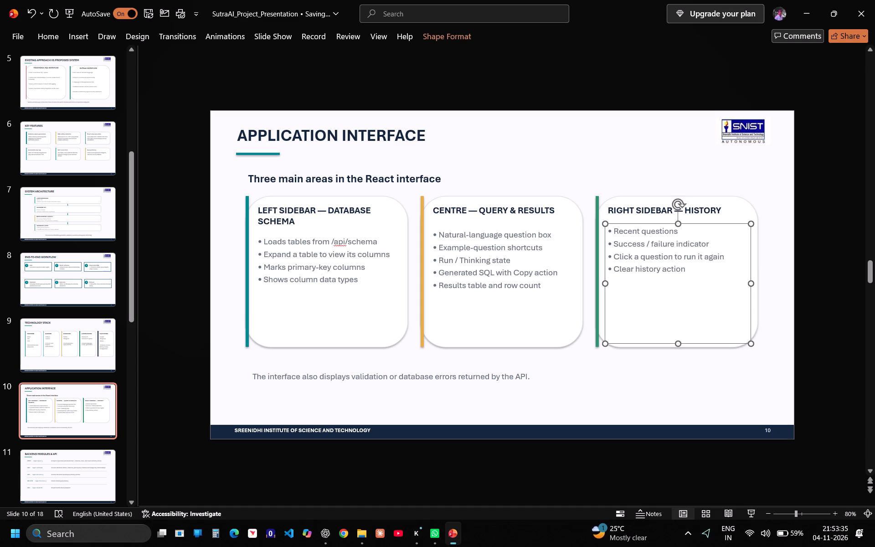
key("Down")
key("Down")
key("Down")
key("Down")
key("Down")
key("Down")
key("Down")
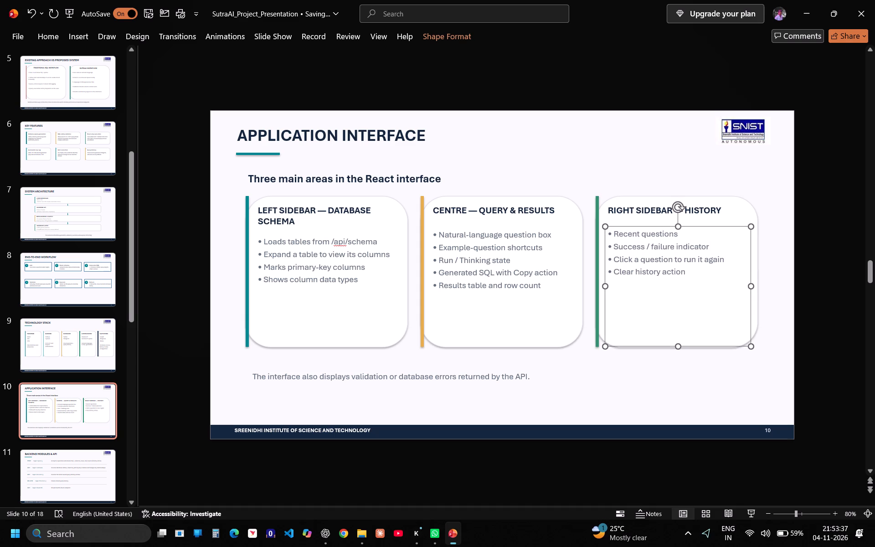
key("Down")
key("Down")
key("Down")
key("Down")
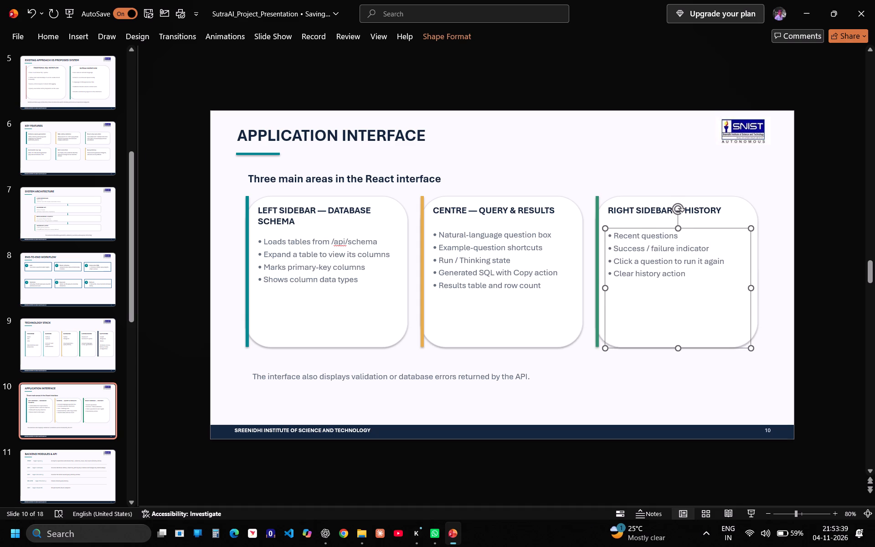
left_click(400, 91)
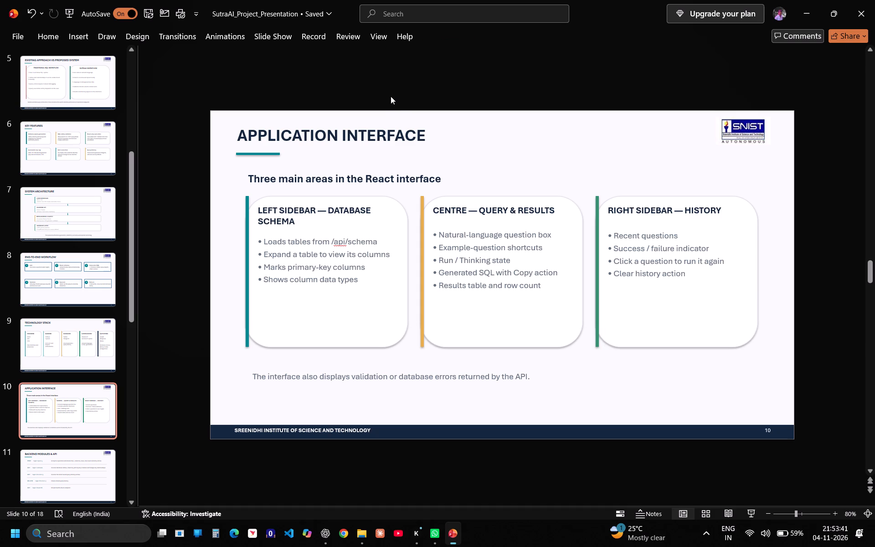
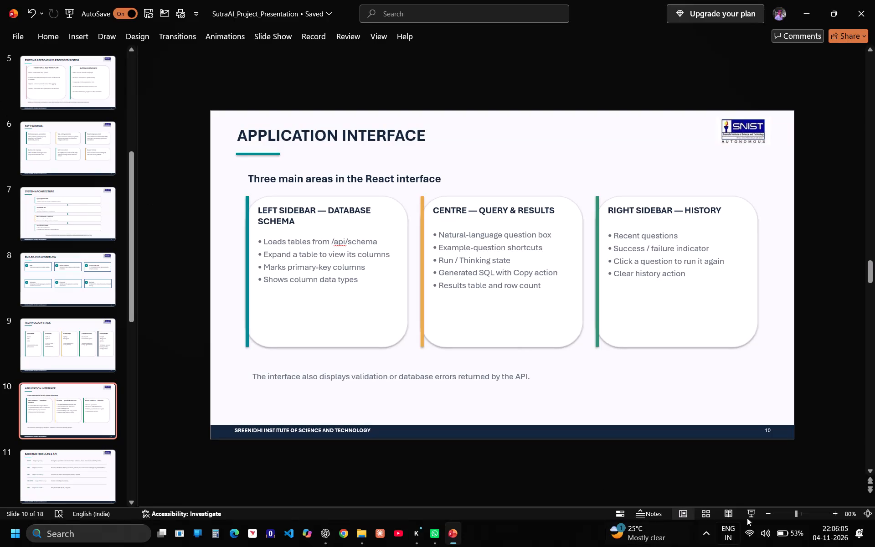
Turn off the Windows Night light and lower the display brightness, returning to the Application Interface slide.
left_click(795, 540)
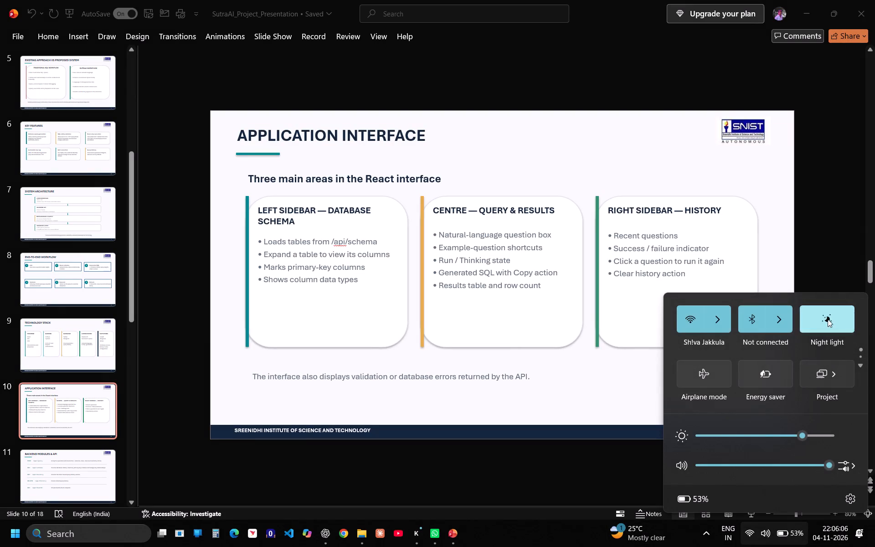
left_click(828, 319)
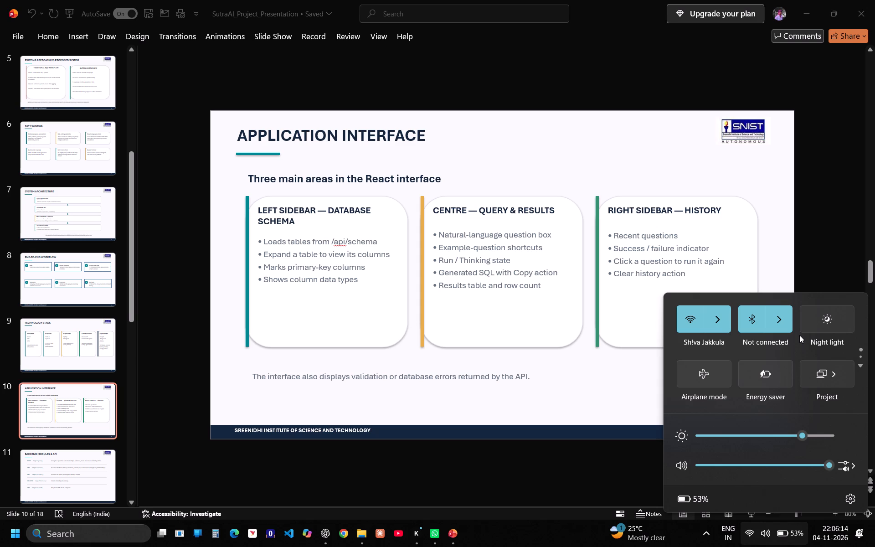
left_click(733, 437)
left_click(815, 206)
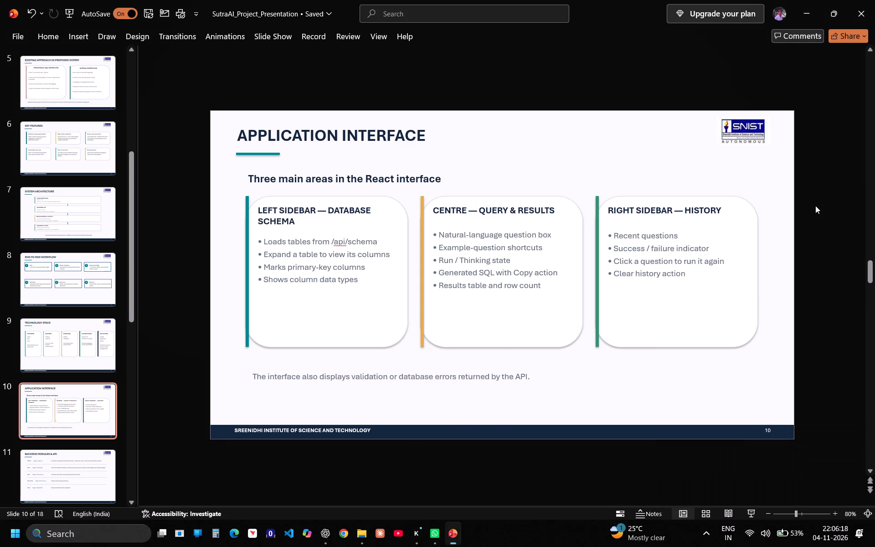
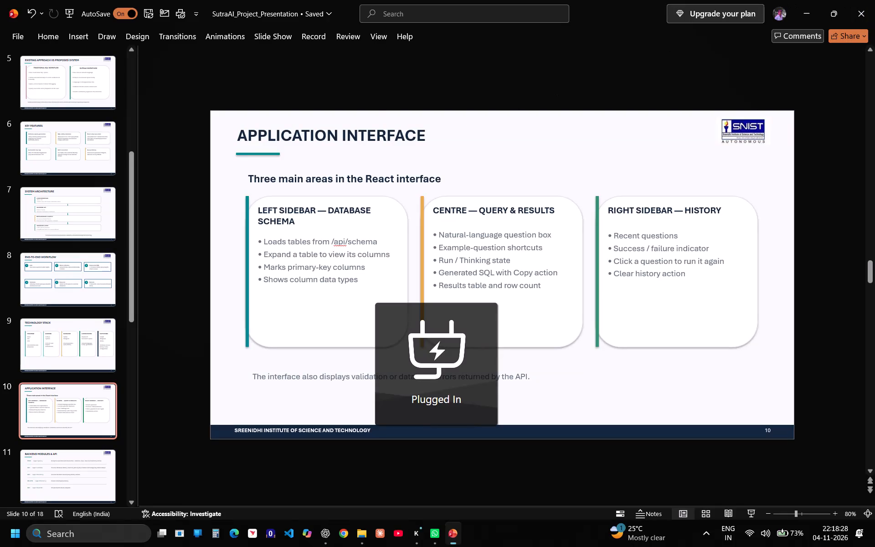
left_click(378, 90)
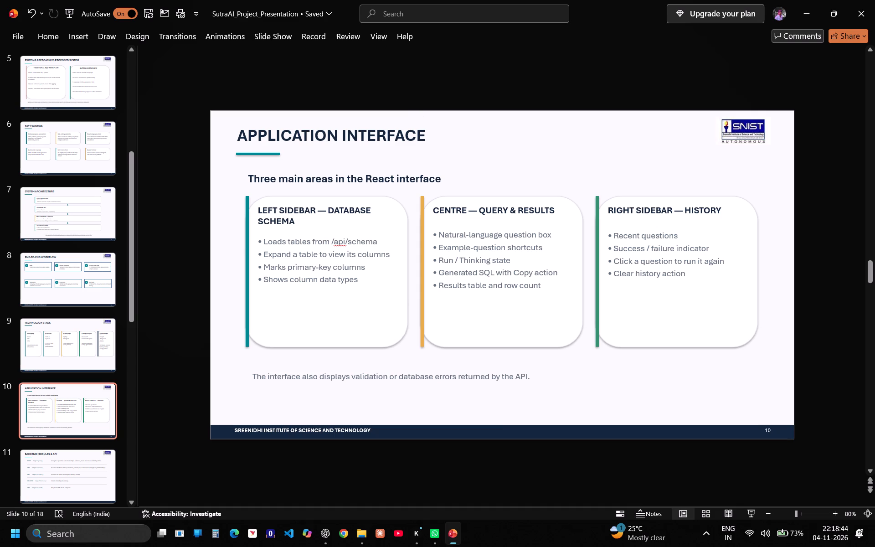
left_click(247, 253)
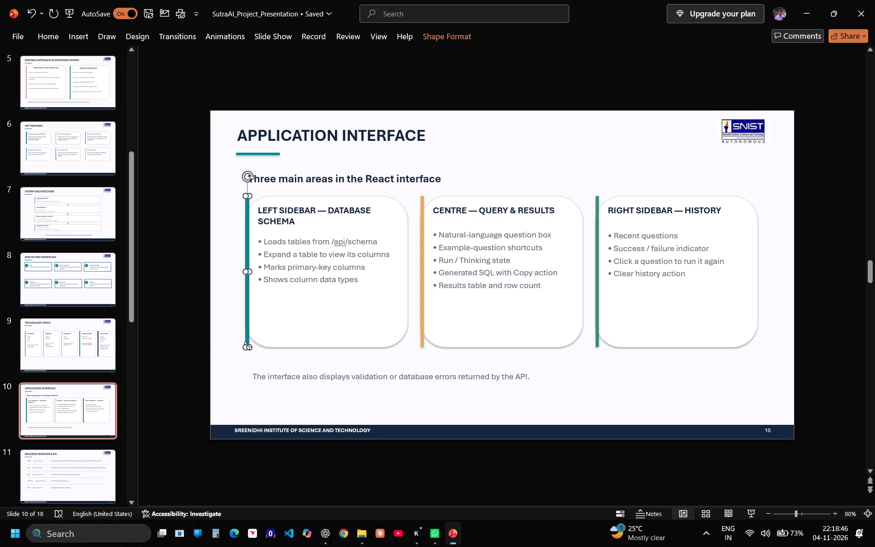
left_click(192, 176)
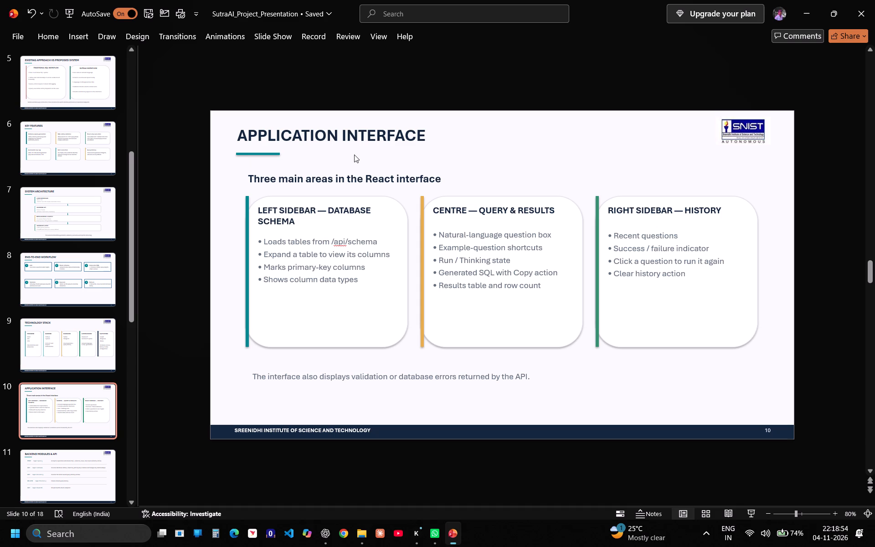
Widen the slide thumbnail pane to roughly twice its width so the slide previews are easier to read.
scroll(15, 154, "up", 20)
scroll(15, 154, "up", 7)
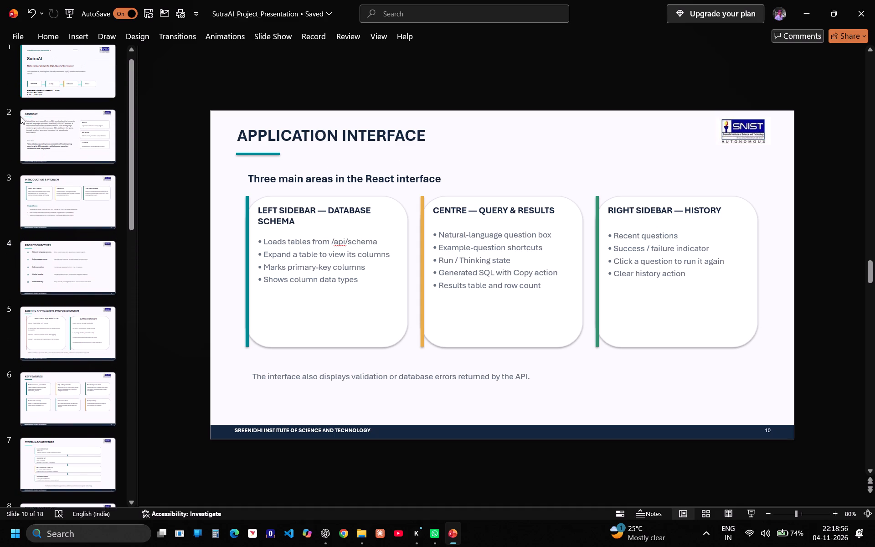
scroll(21, 116, "up", 6)
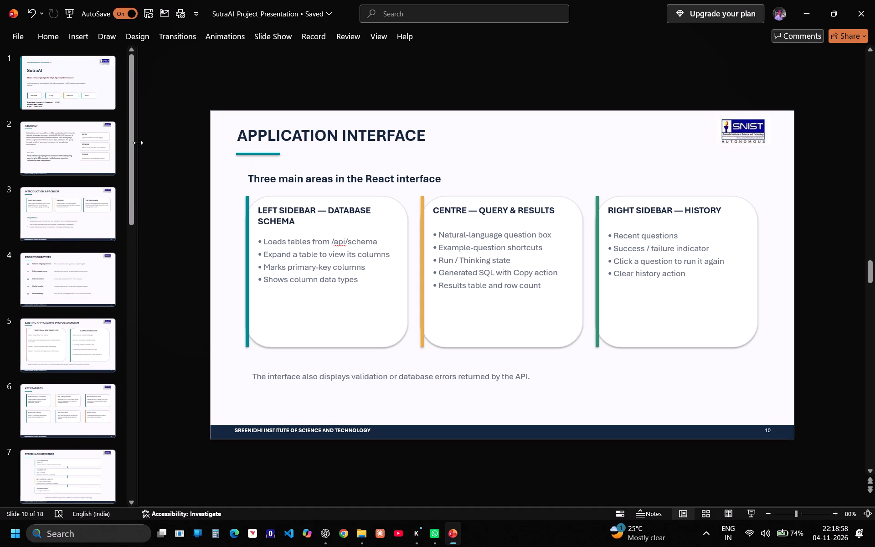
left_click_drag(138, 143, 292, 135)
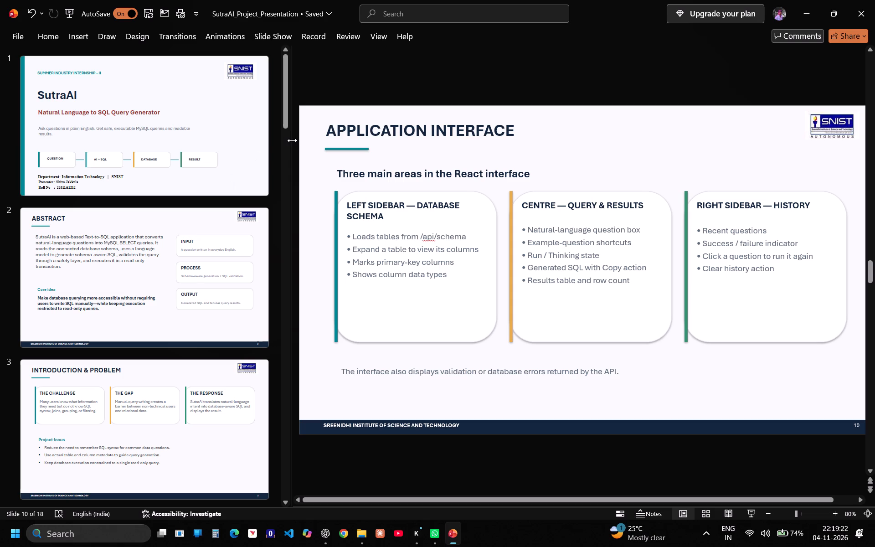
left_click_drag(292, 137, 290, 137)
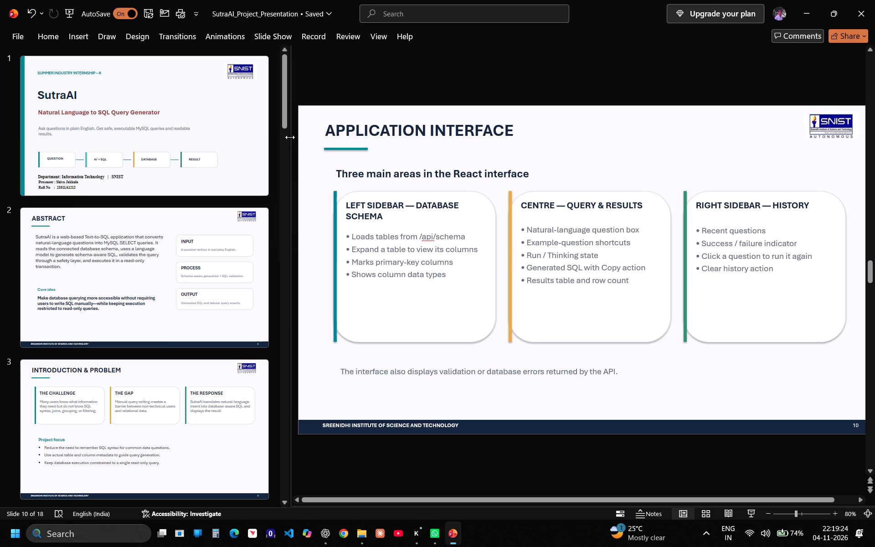
left_click_drag(290, 137, 309, 105)
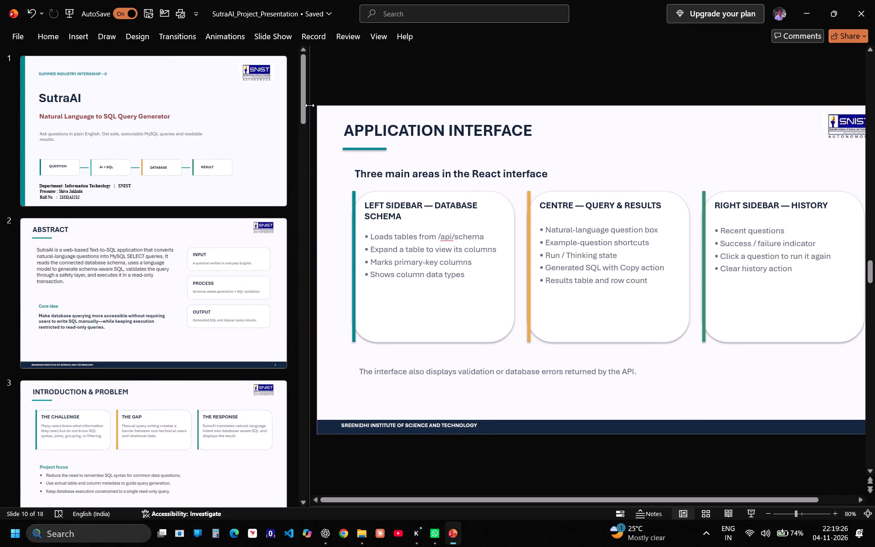
left_click_drag(309, 105, 227, 79)
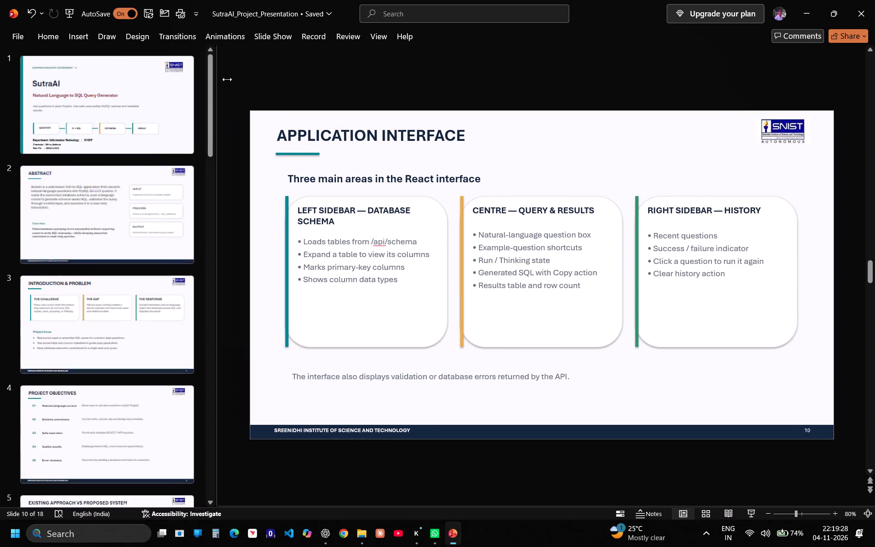
left_click_drag(227, 79, 310, 70)
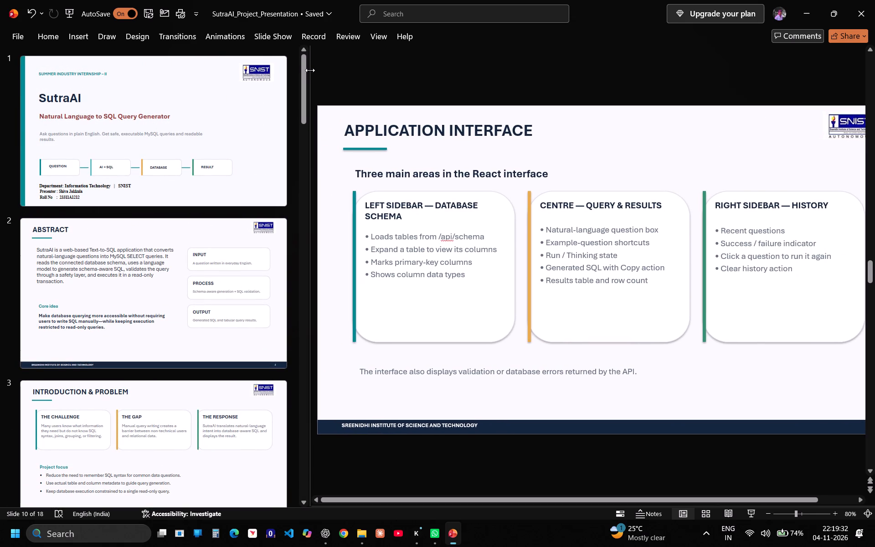
left_click_drag(310, 70, 309, 69)
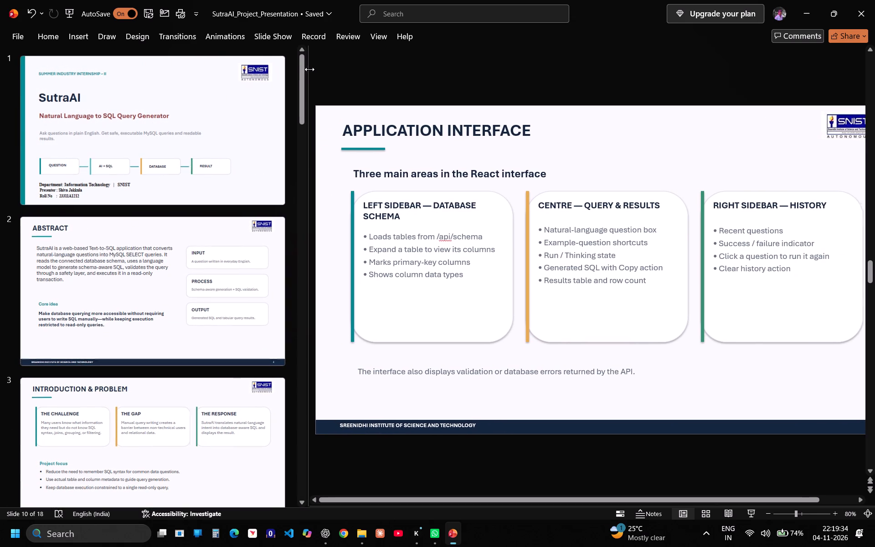
left_click_drag(309, 69, 285, 96)
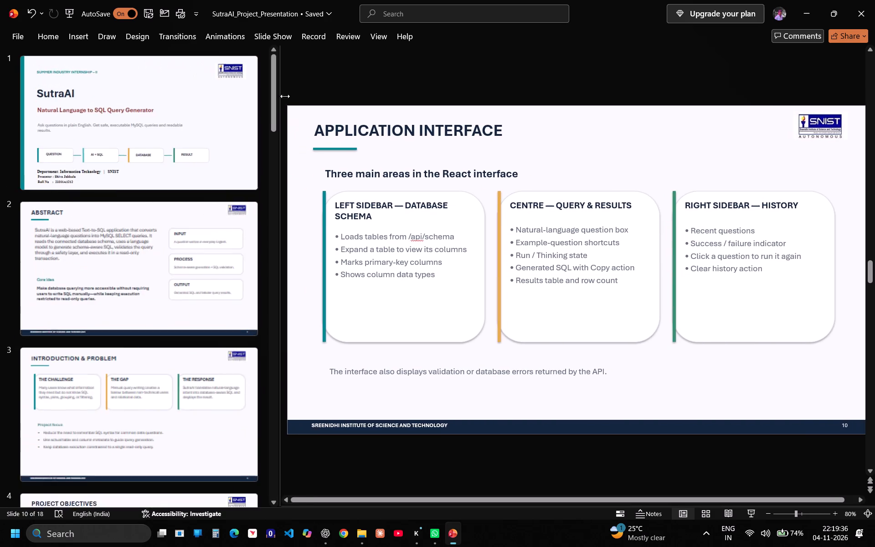
left_click_drag(285, 96, 156, 122)
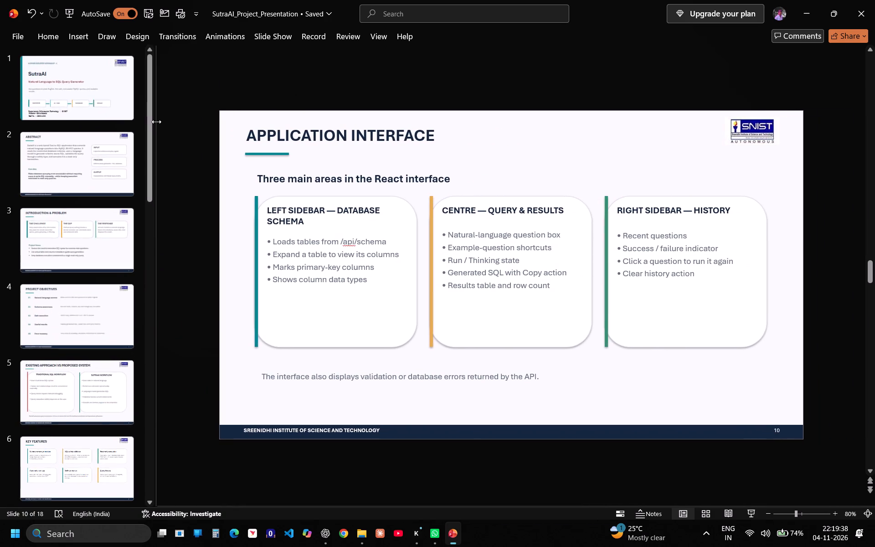
left_click_drag(156, 122, 119, 139)
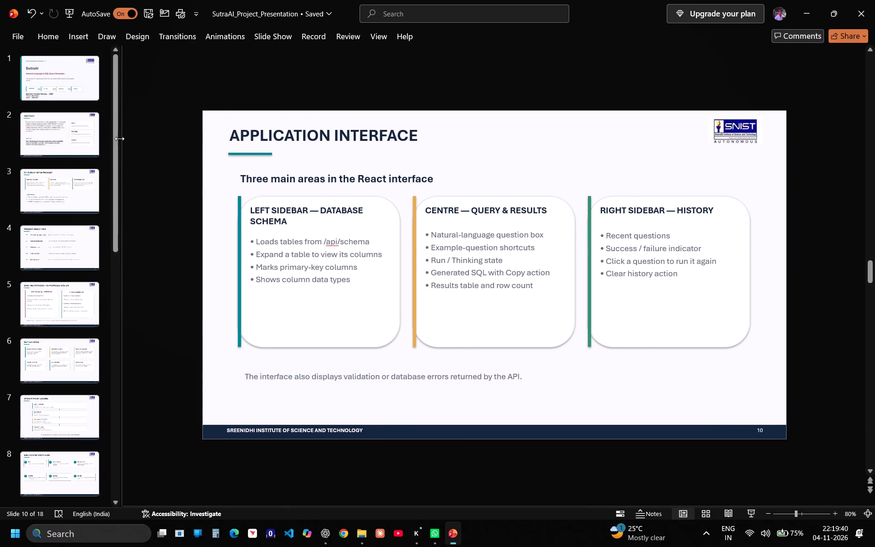
left_click_drag(119, 139, 108, 121)
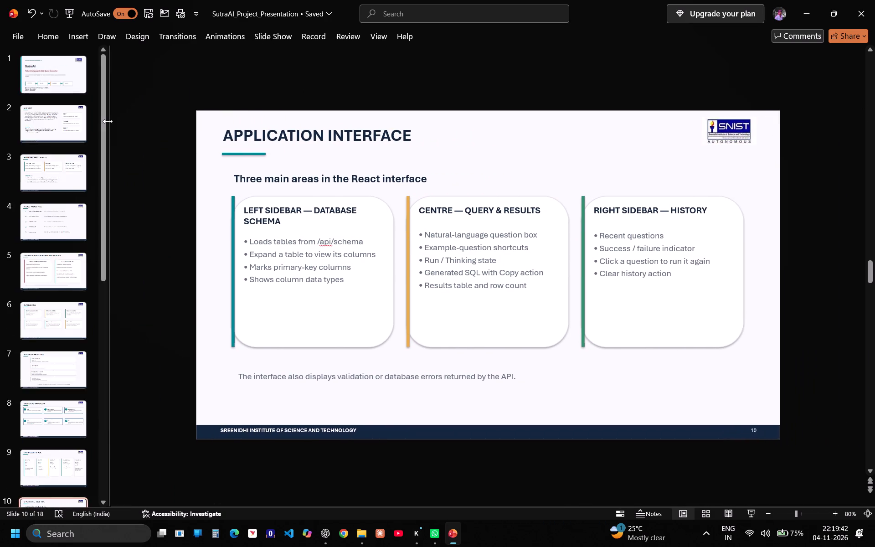
left_click_drag(108, 121, 225, 88)
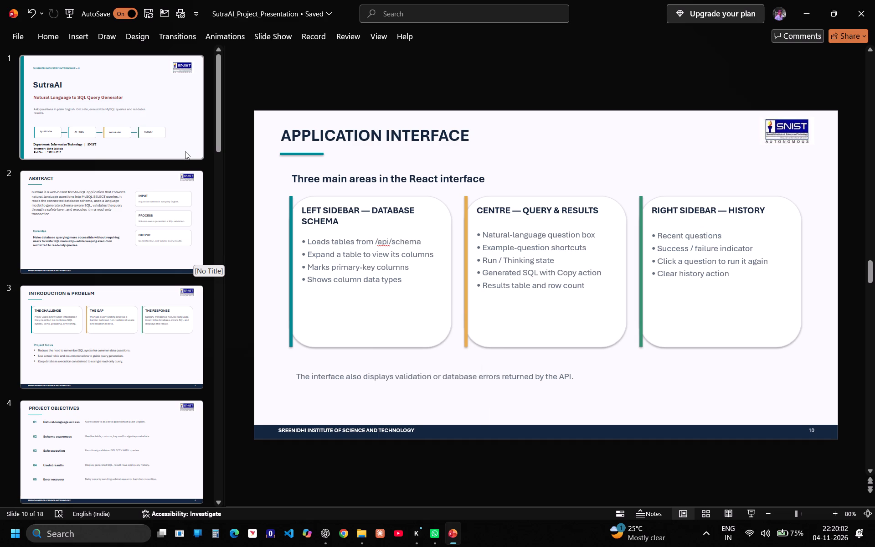
Look through the enlarged slide thumbnails, focusing on the slides around and after slide 10.
scroll(50, 134, "up", 2)
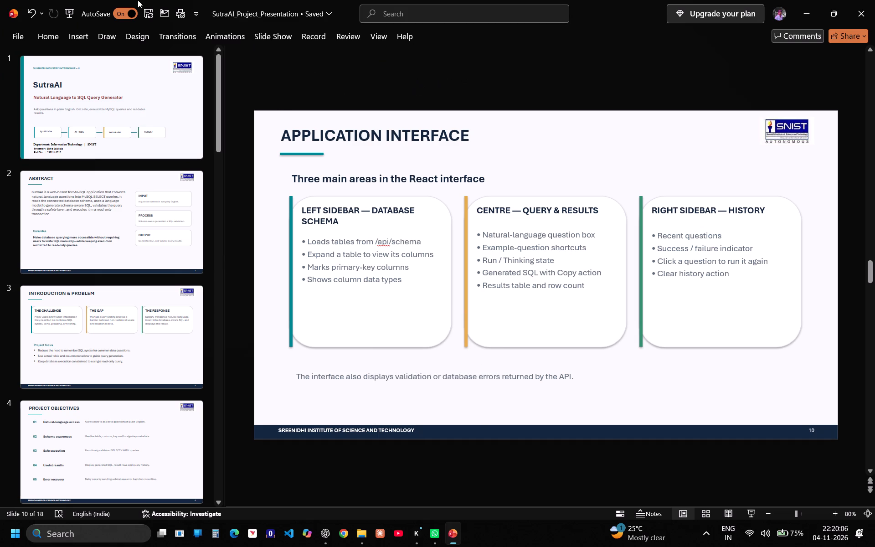
left_click(432, 64)
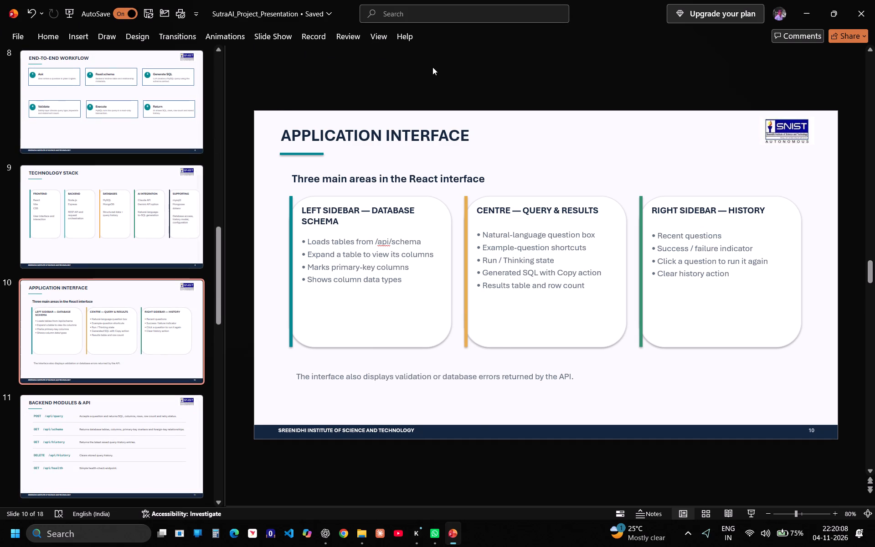
scroll(149, 134, "down", 12)
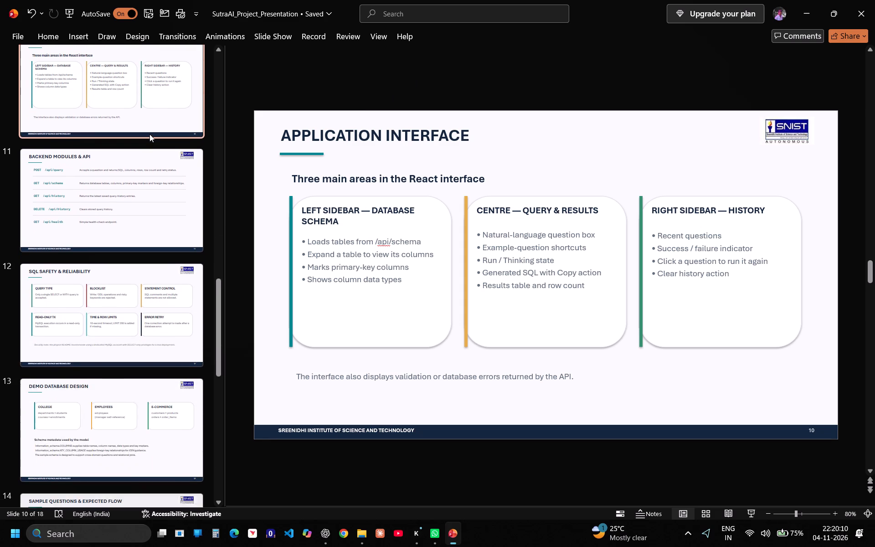
scroll(149, 134, "up", 2)
scroll(149, 134, "down", 1)
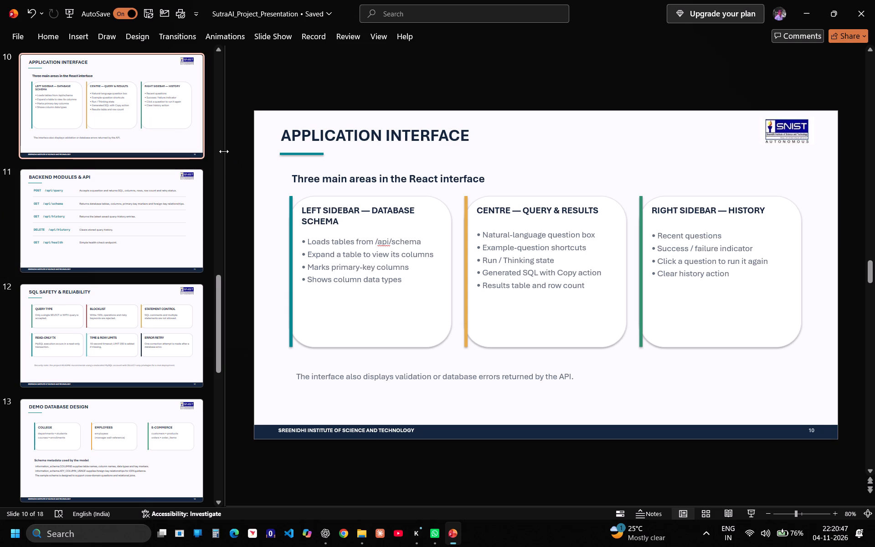
left_click_drag(224, 151, 224, 146)
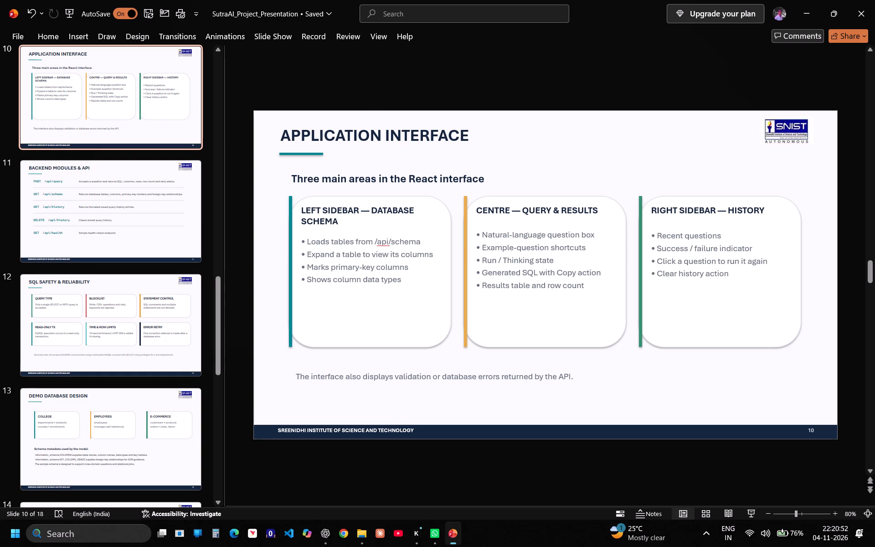
Narrow the APPLICATION INTERFACE title text box on slide 10 so it ends just past the title text.
left_click(378, 139)
left_click(386, 96)
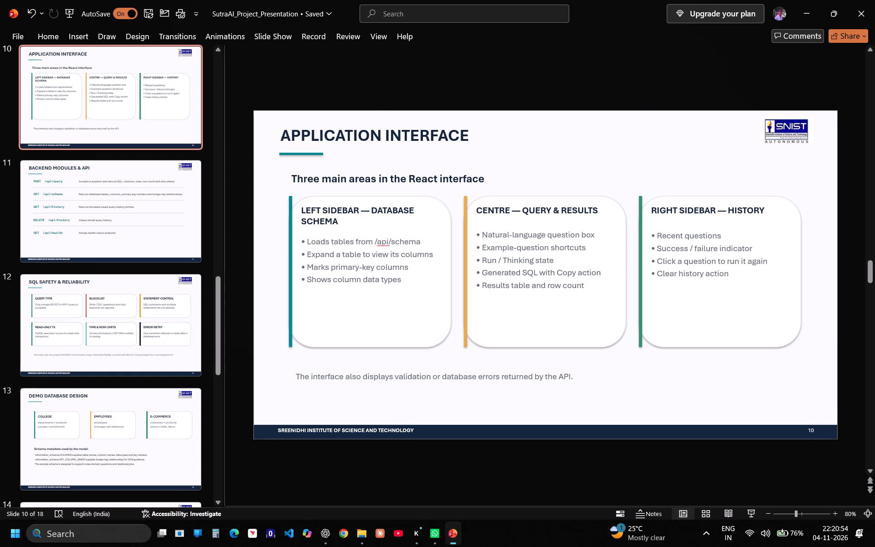
left_click(599, 143)
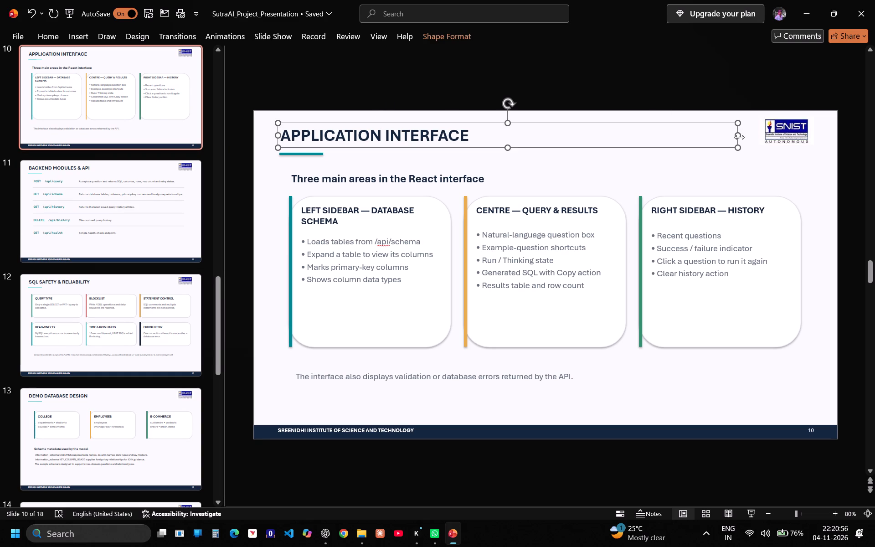
left_click_drag(739, 137, 485, 143)
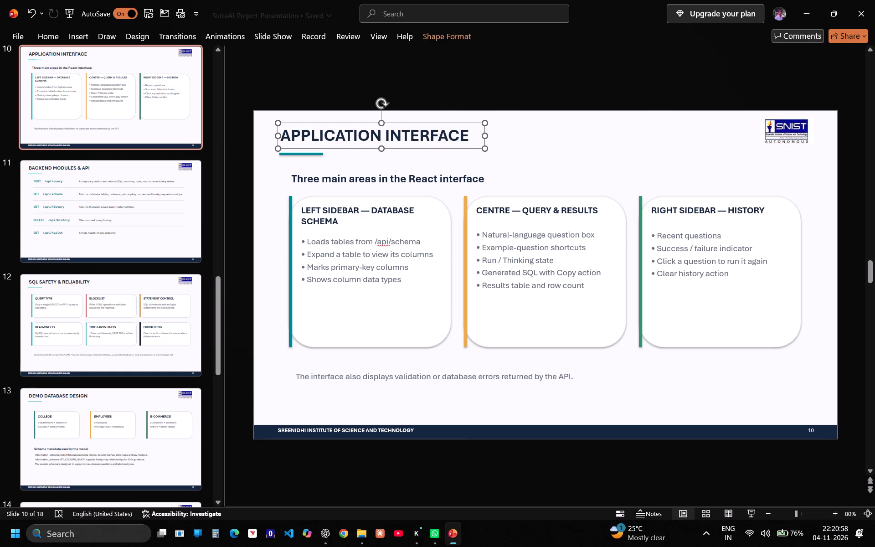
left_click(468, 73)
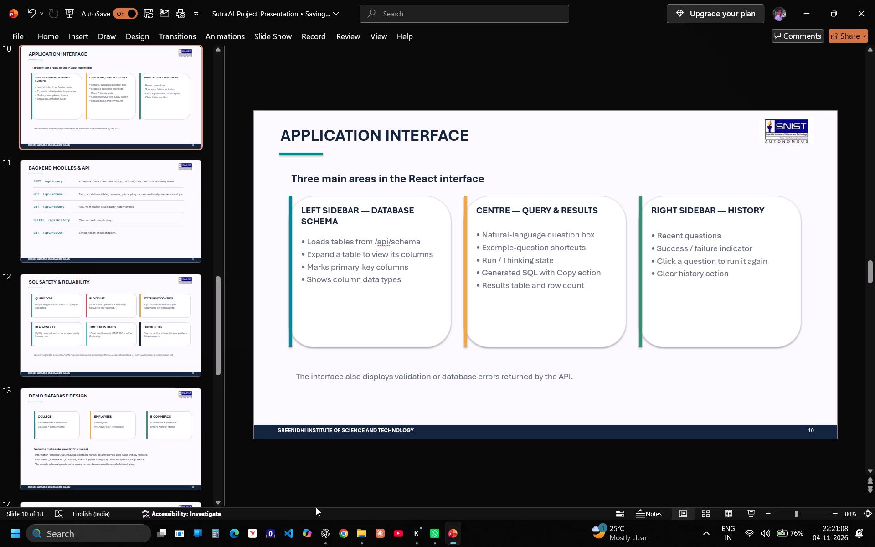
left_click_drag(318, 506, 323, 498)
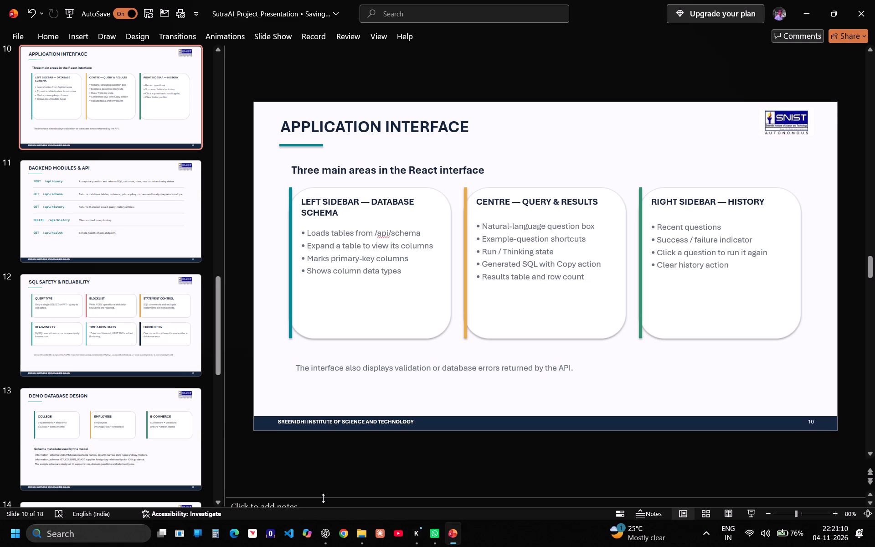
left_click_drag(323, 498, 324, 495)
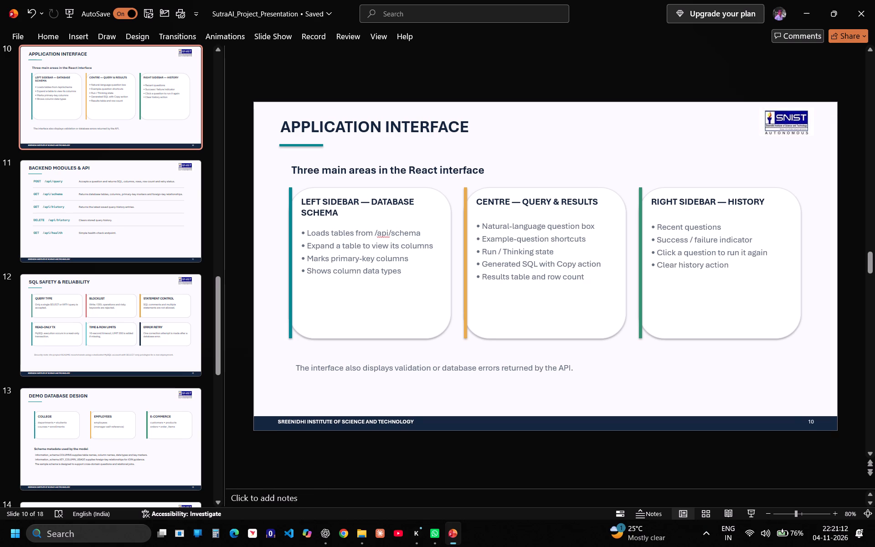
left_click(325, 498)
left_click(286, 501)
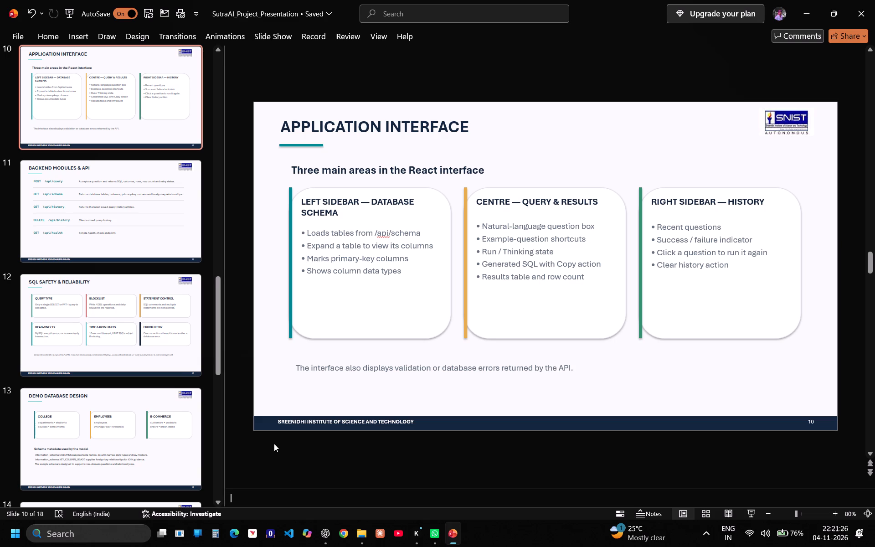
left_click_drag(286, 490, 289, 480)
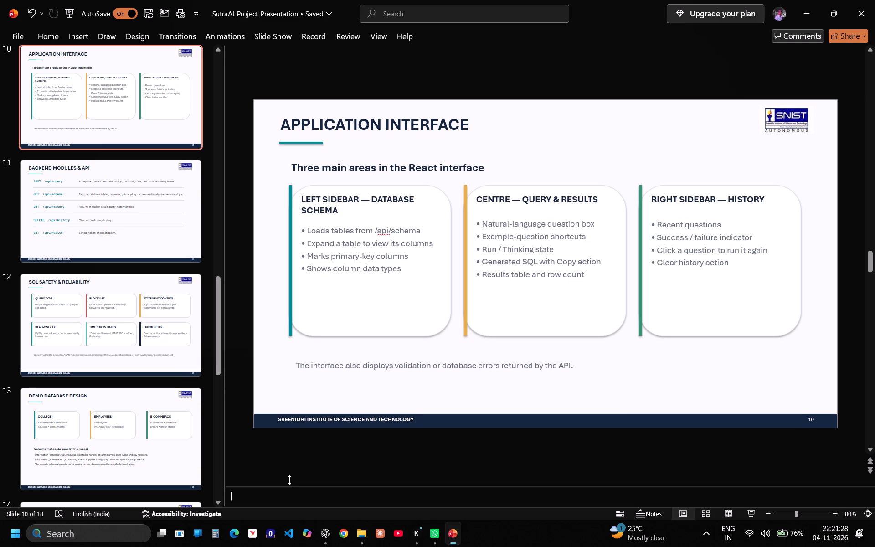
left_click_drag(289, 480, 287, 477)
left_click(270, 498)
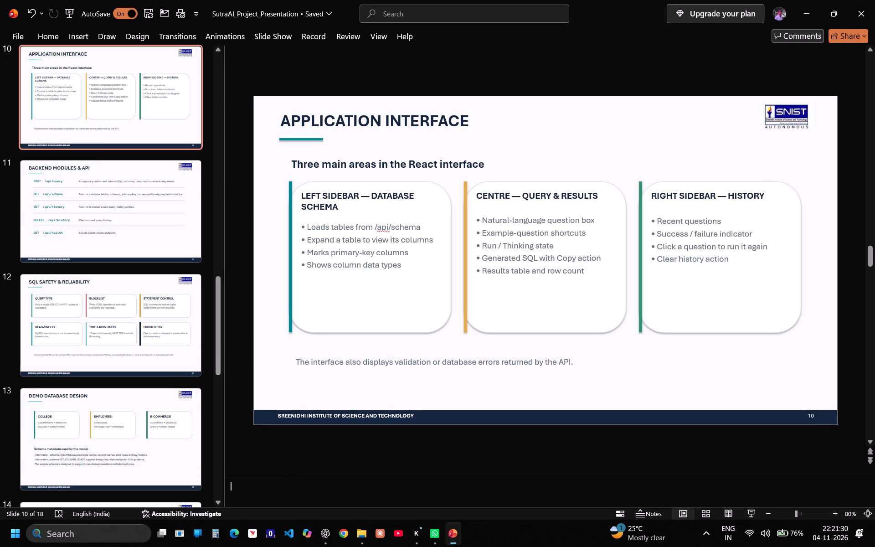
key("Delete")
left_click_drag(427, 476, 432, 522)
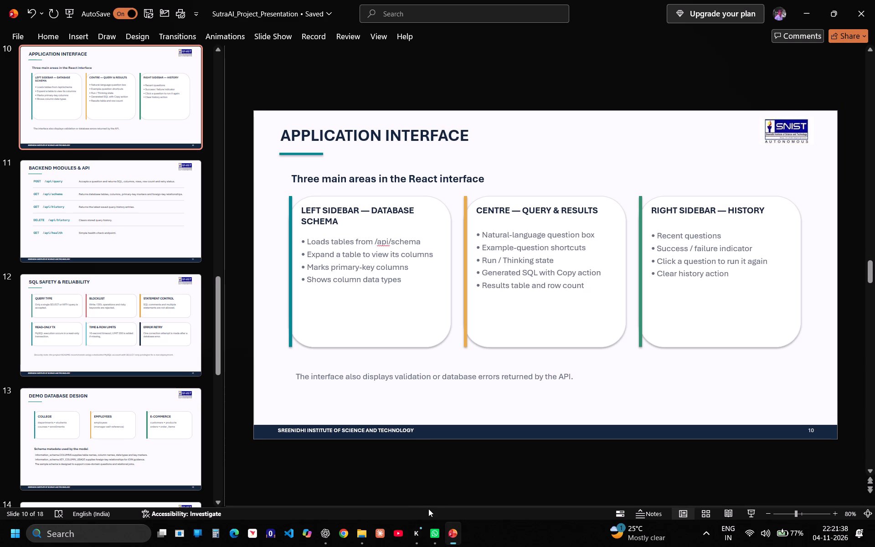
Show a one-line notes area beneath slide 10 and place the text cursor in it.
left_click_drag(431, 506, 431, 495)
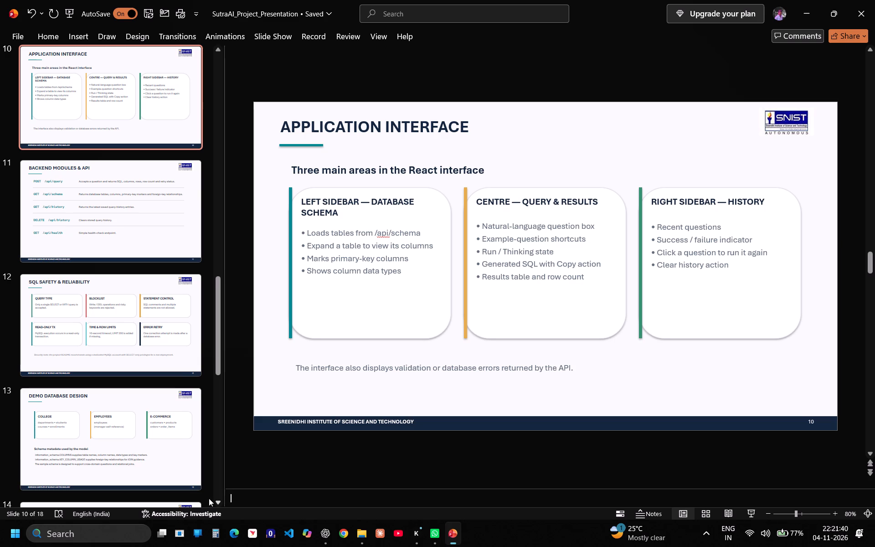
left_click(273, 494)
Examine the accent bars, outlines and text boxes of the centre and history cards on slide 10.
left_click(464, 209)
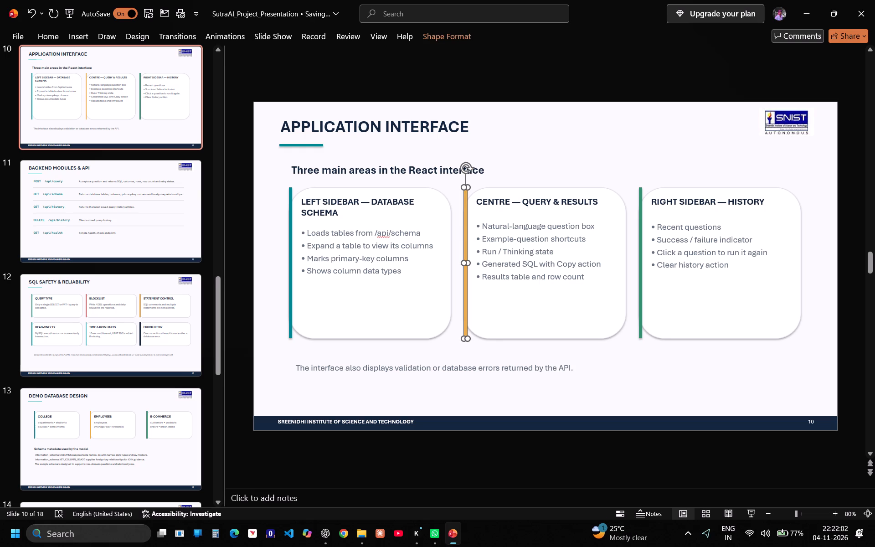
left_click(541, 58)
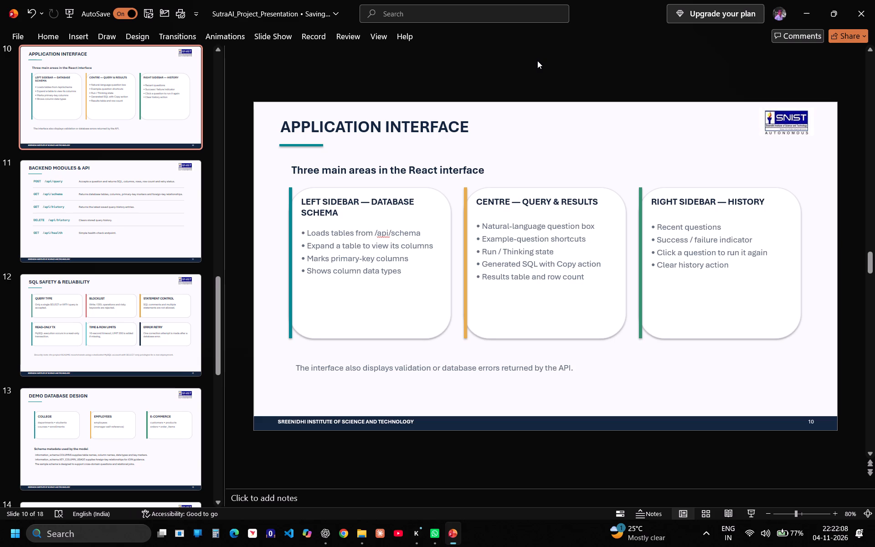
left_click(639, 304)
left_click(700, 260)
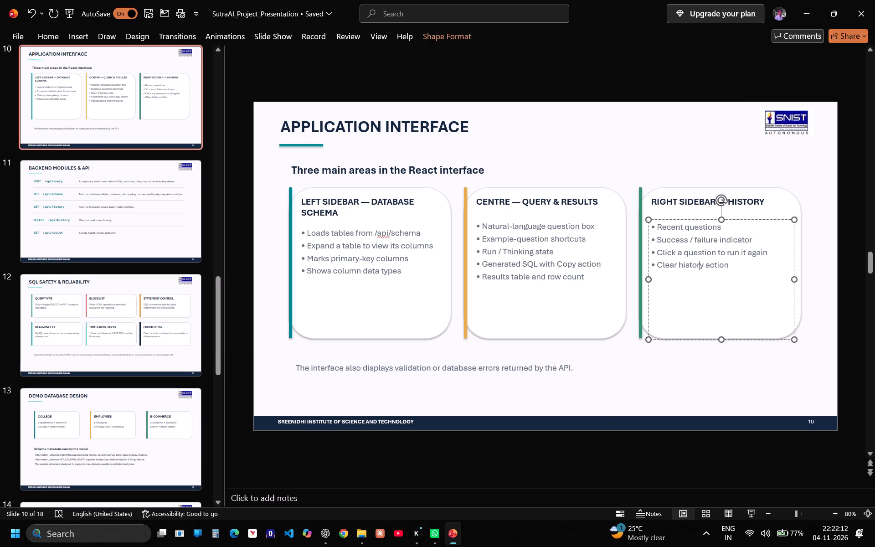
left_click(783, 189)
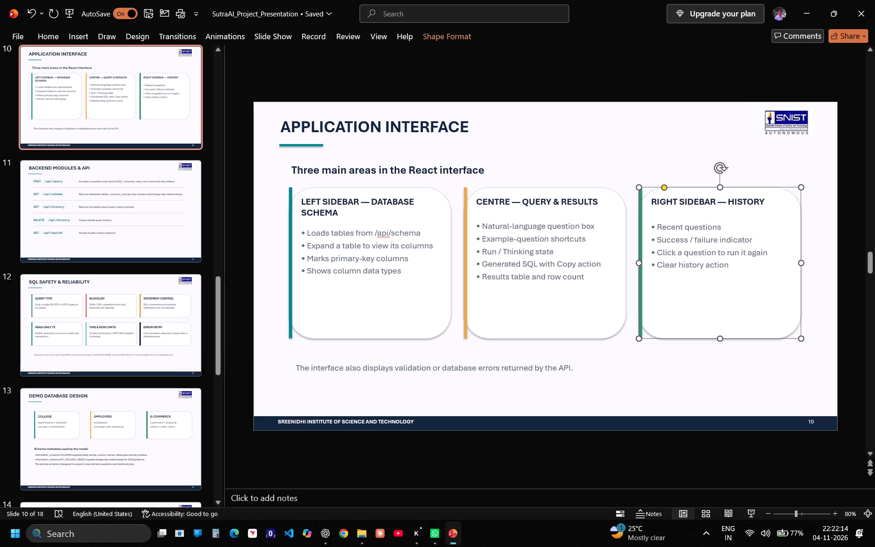
left_click(616, 208)
left_click(621, 233)
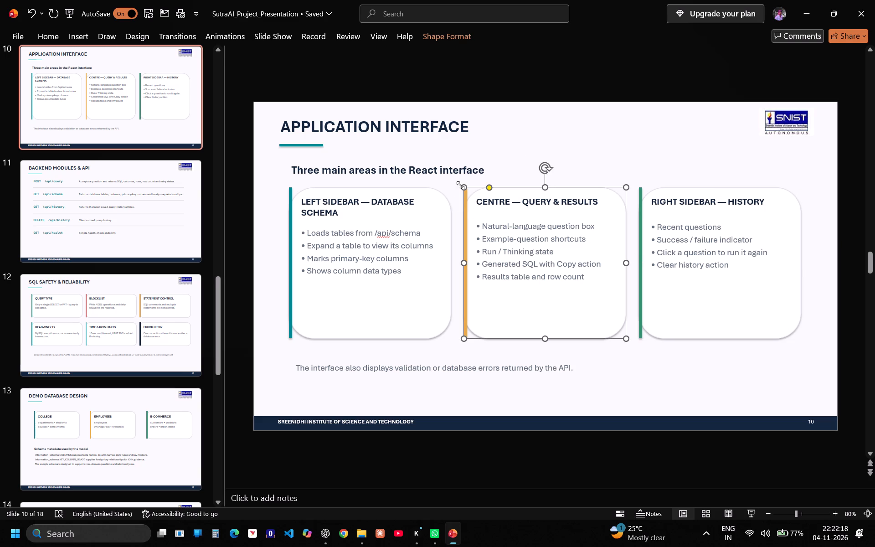
left_click(623, 46)
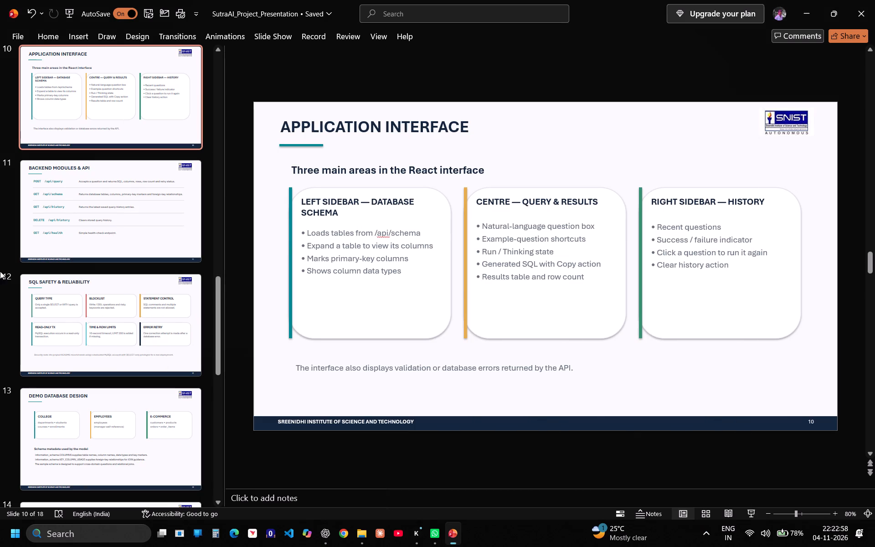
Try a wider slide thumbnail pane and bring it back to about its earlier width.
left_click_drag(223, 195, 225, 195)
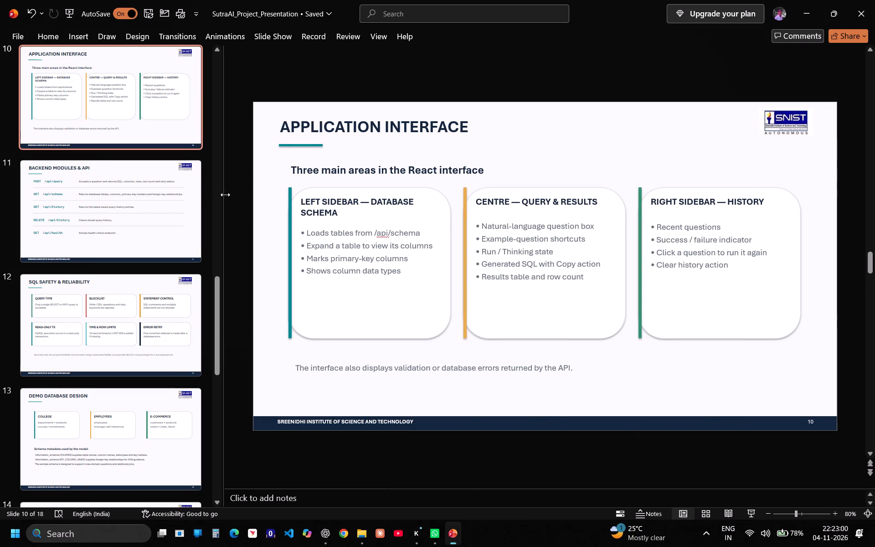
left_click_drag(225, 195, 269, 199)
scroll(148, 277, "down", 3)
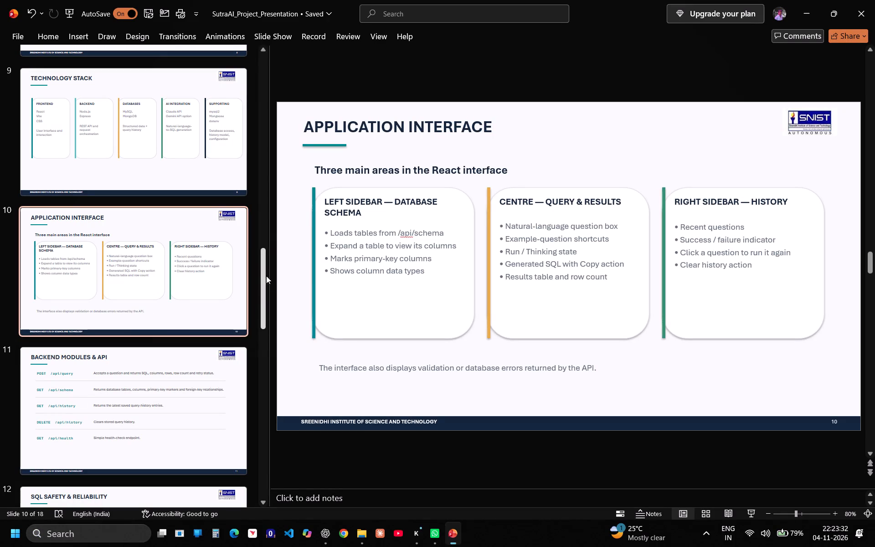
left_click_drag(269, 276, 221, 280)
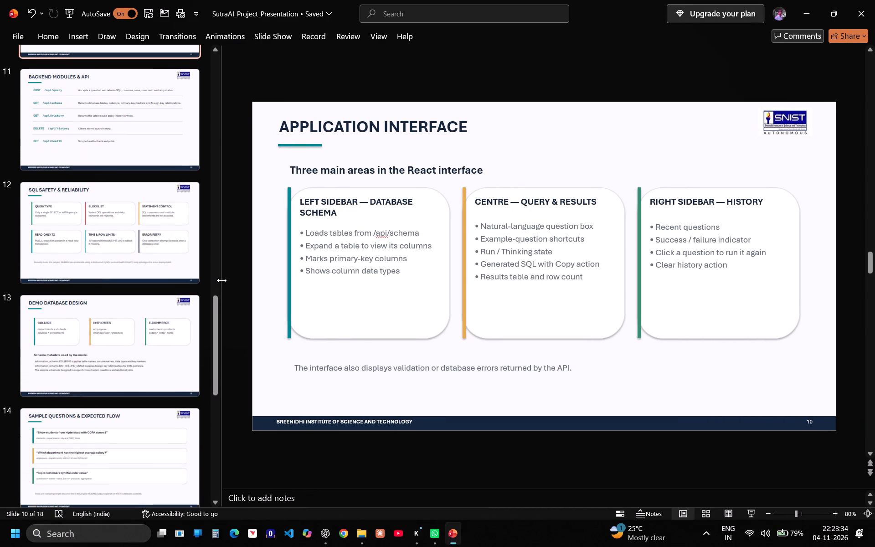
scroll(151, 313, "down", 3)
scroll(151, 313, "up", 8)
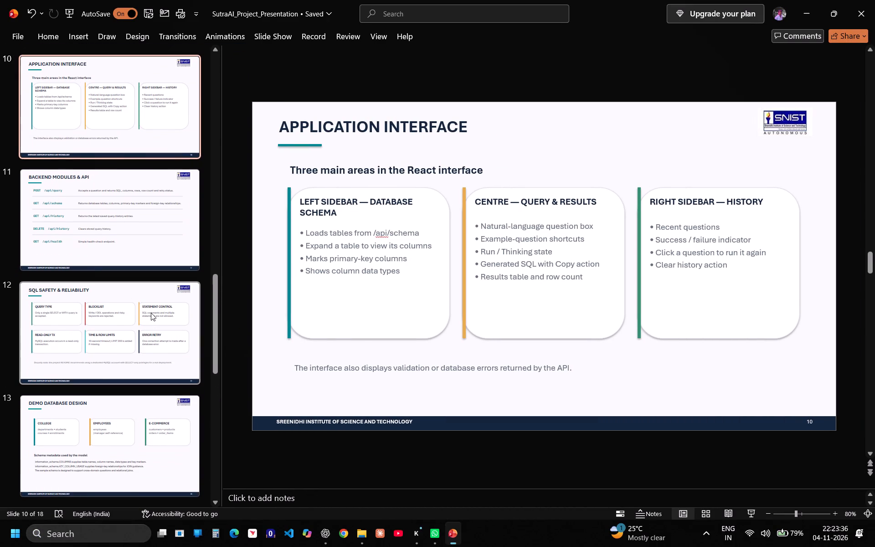
Check the card accent bars on slide 10 and review slides 11 and 12 for anything needing cleanup.
left_click(463, 191)
left_click(583, 82)
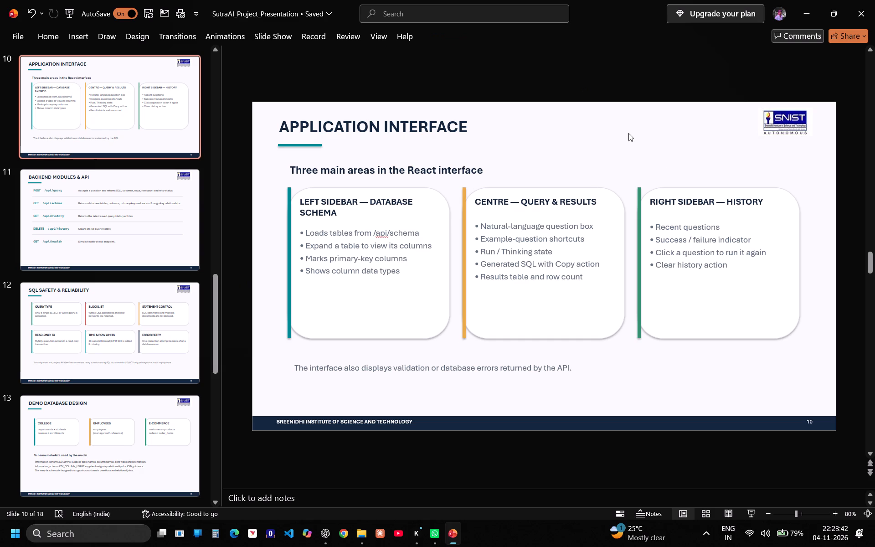
left_click(639, 196)
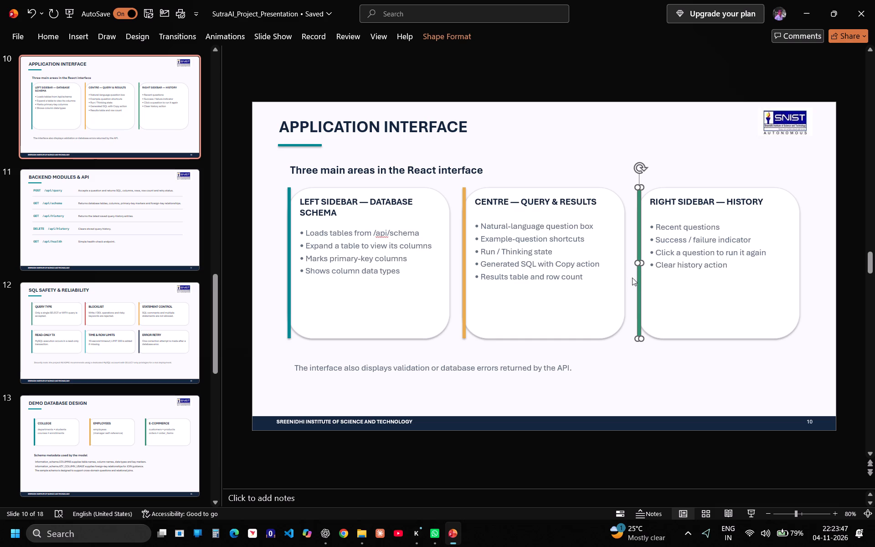
left_click(288, 264)
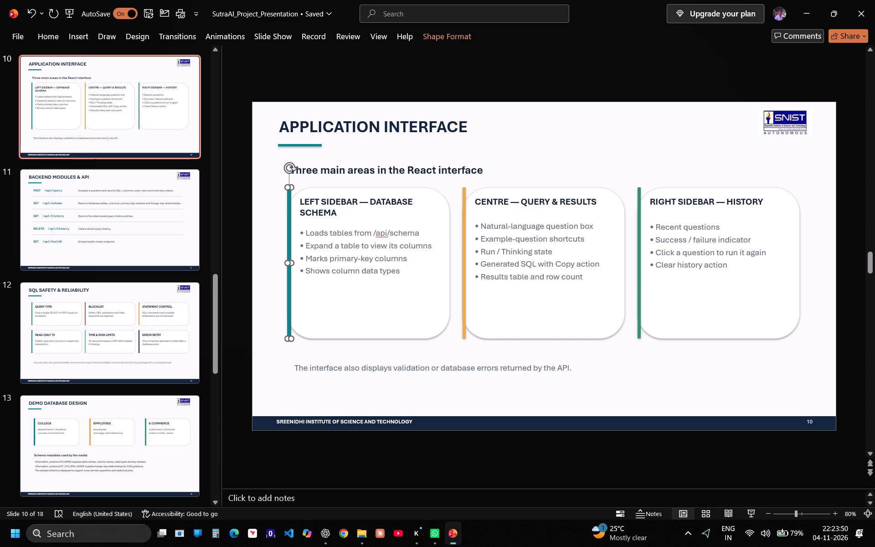
left_click(355, 83)
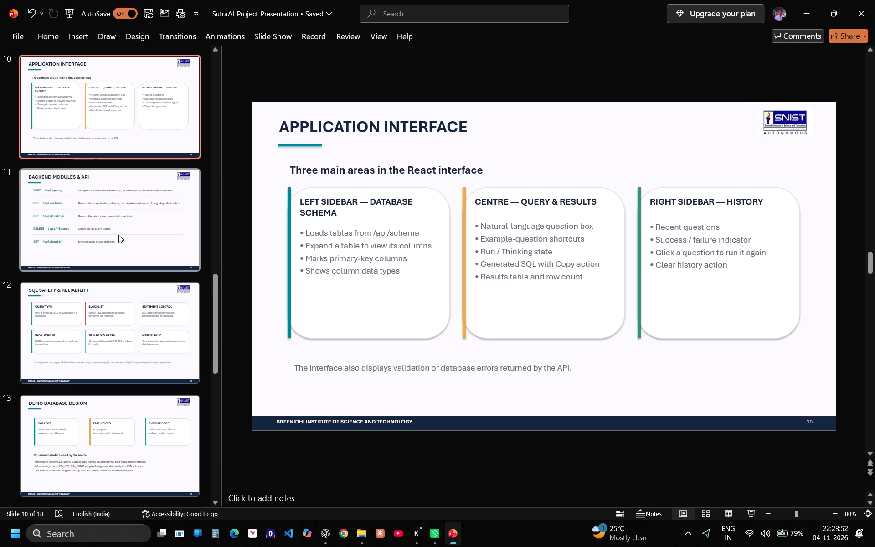
left_click(119, 208)
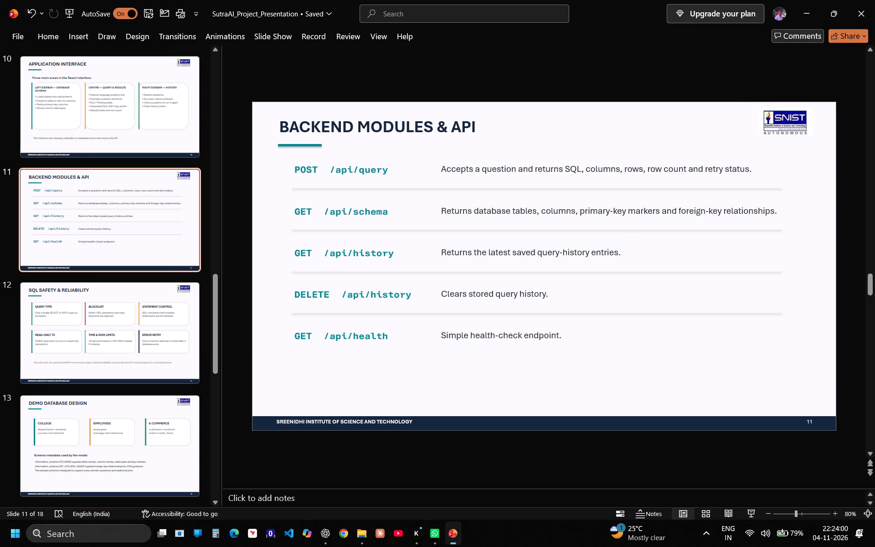
scroll(92, 255, "down", 1)
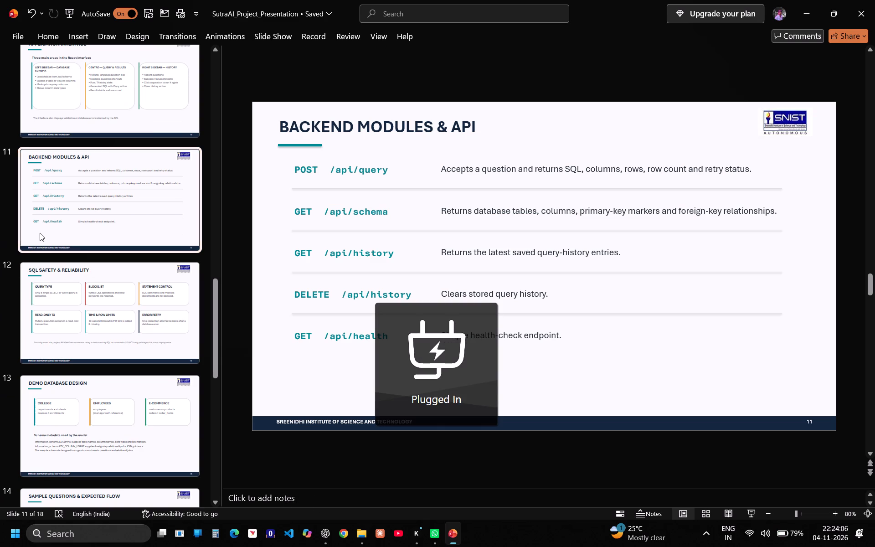
left_click(128, 306)
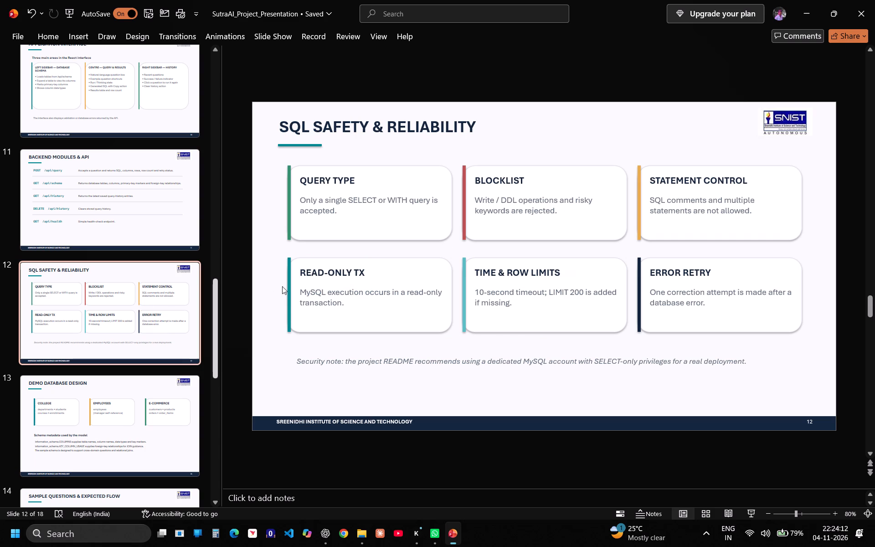
scroll(85, 315, "down", 2)
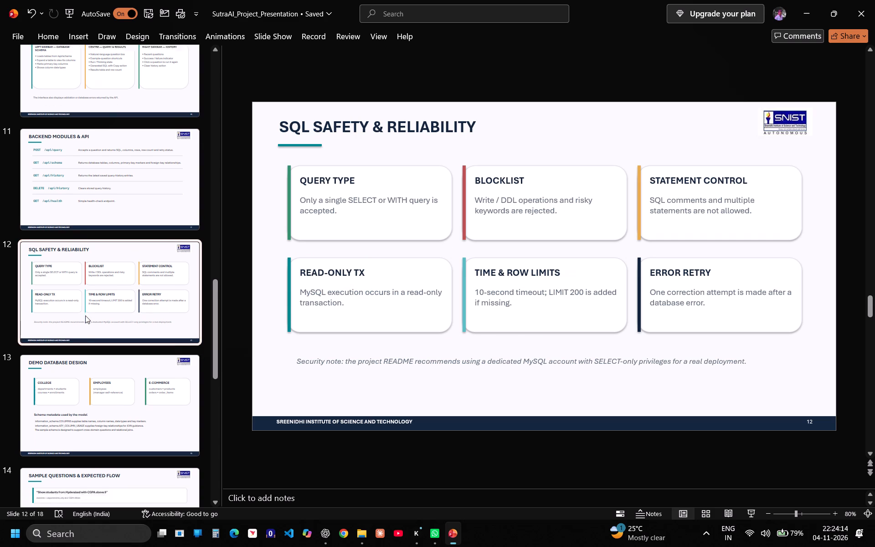
scroll(85, 315, "down", 7)
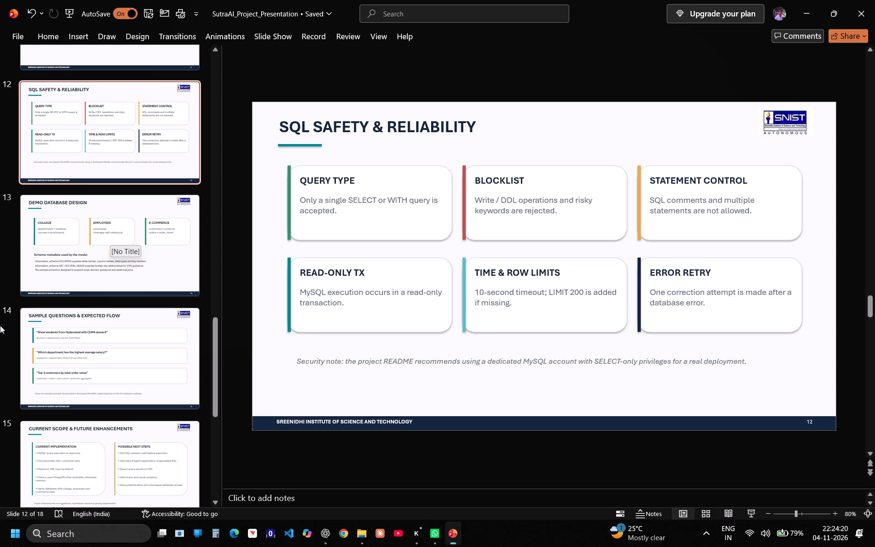
Delete the italic note about README example prompts below the three question cards on slide 14.
left_click(136, 327)
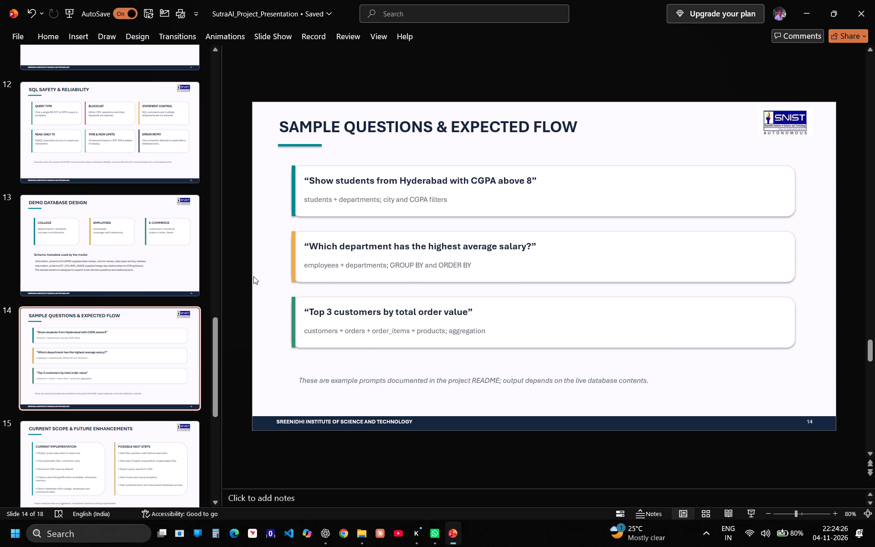
left_click(237, 279)
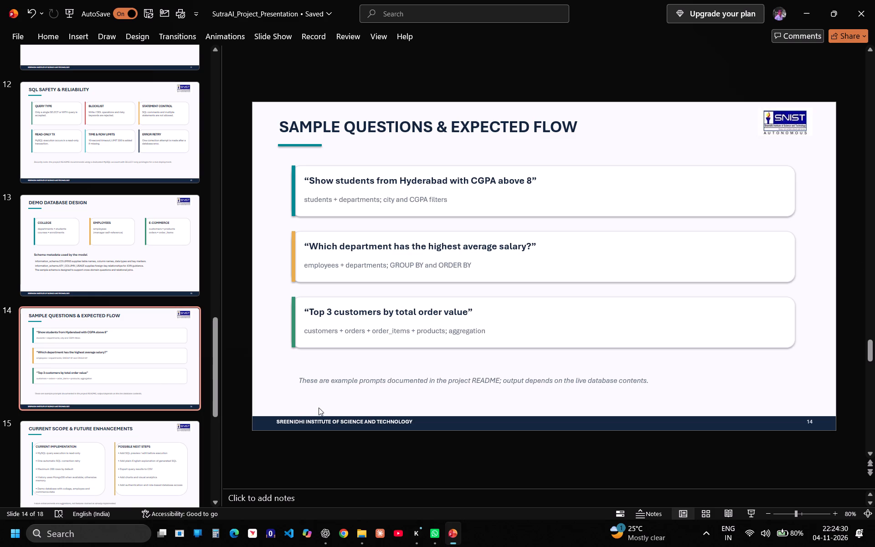
left_click(365, 384)
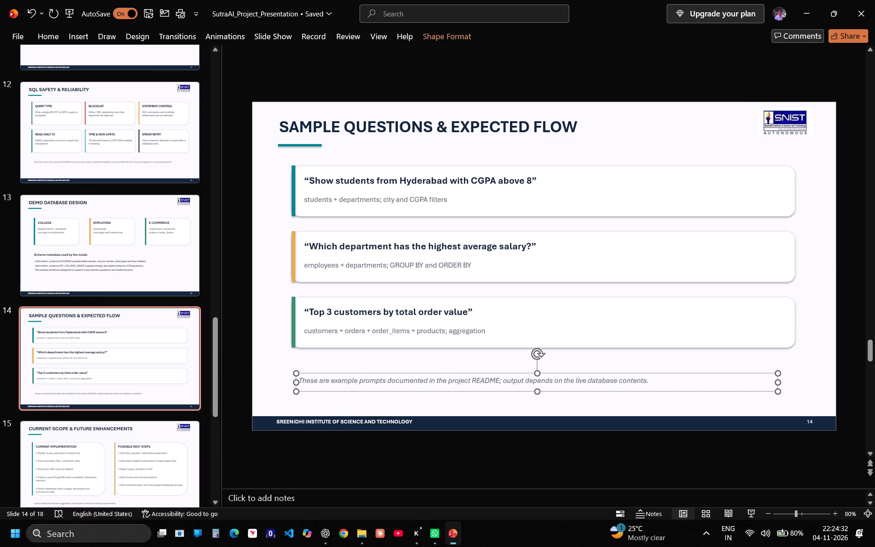
key("Delete")
key("Delete")
left_click(414, 386)
left_click(421, 379)
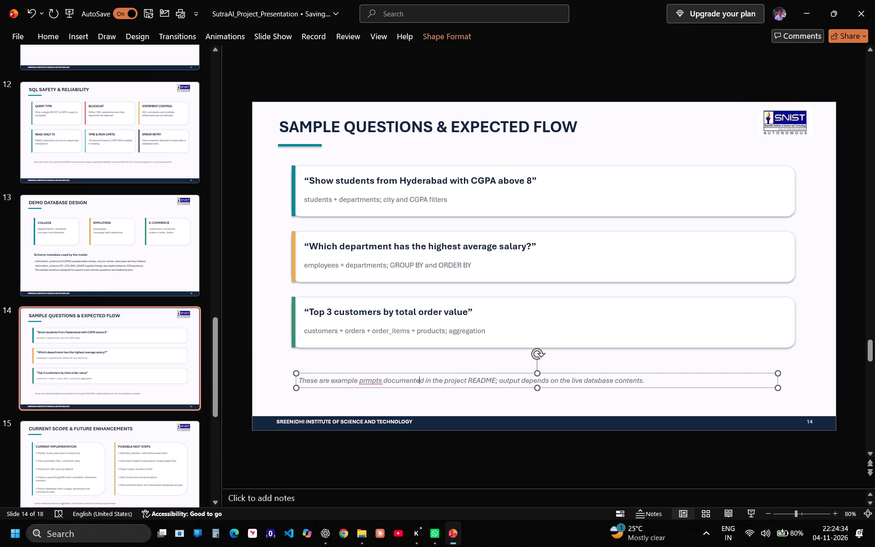
key("Delete")
left_click(649, 377)
left_click_drag(649, 378, 609, 379)
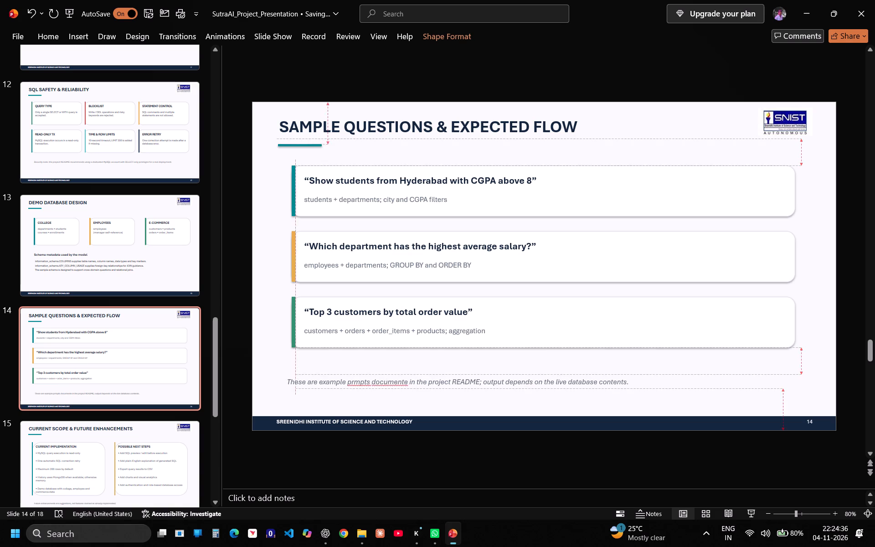
left_click_drag(609, 379, 626, 377)
key("Delete")
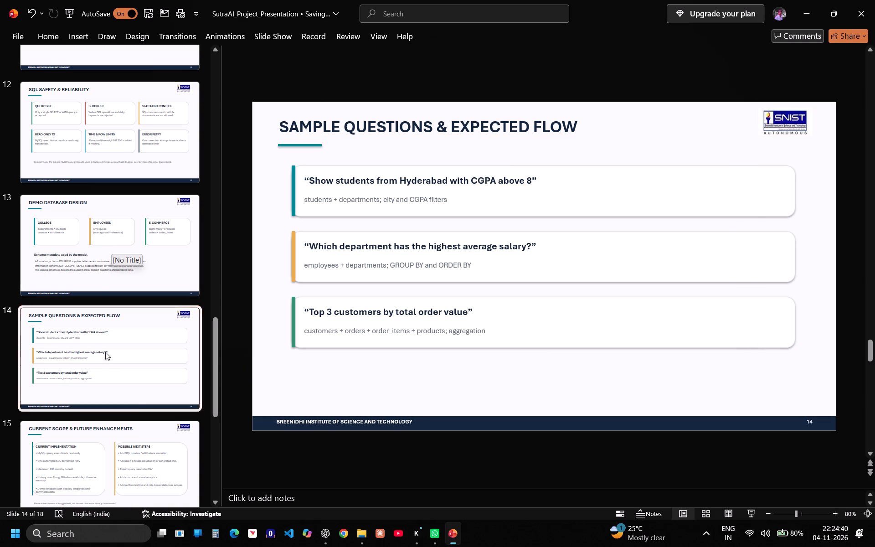
left_click(412, 300)
left_click(706, 60)
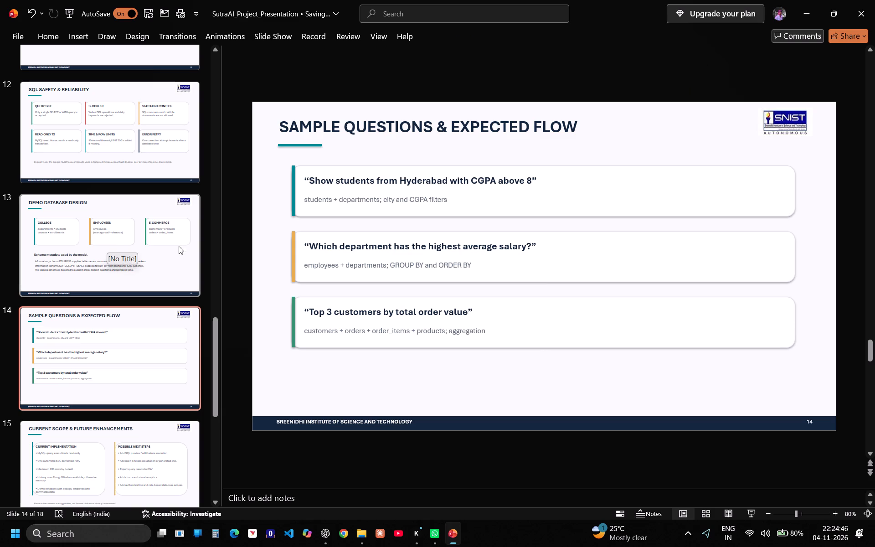
On slide 15, try to indent the wrapped line "commerce data" in the CURRENT IMPLEMENTATION card with spaces before it.
left_click(101, 428)
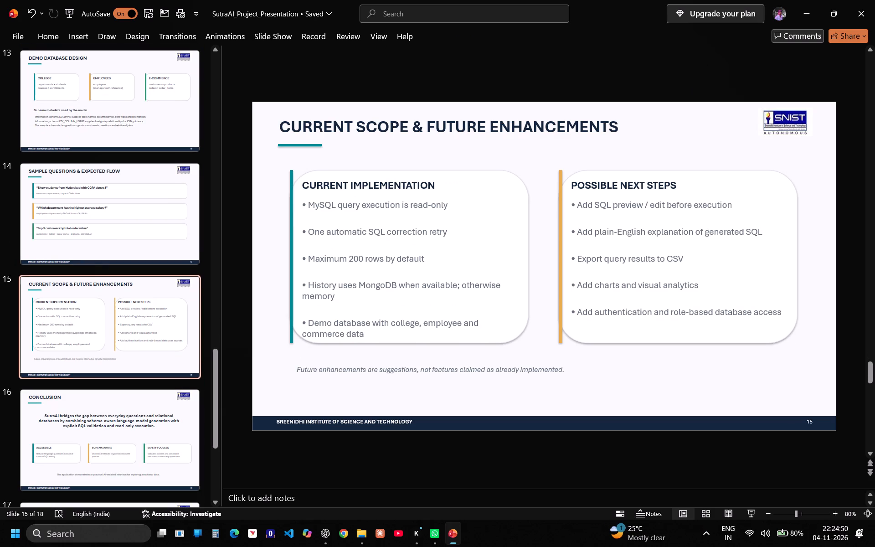
left_click(304, 332)
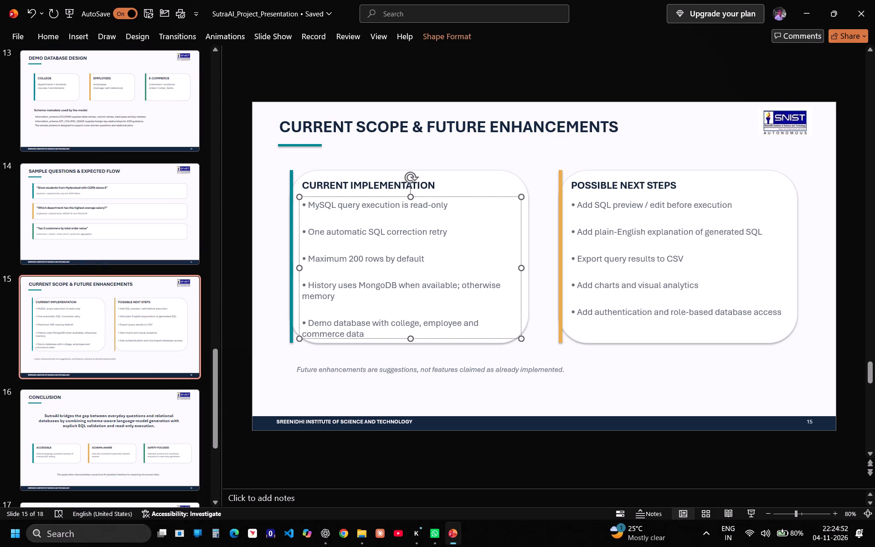
key("Left")
key("space")
key("space")
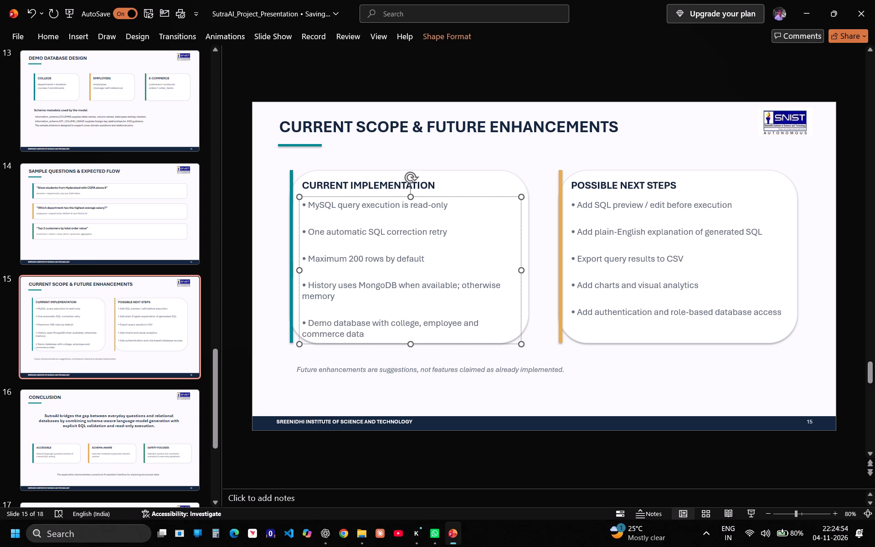
key("space")
key("space")
key("space")
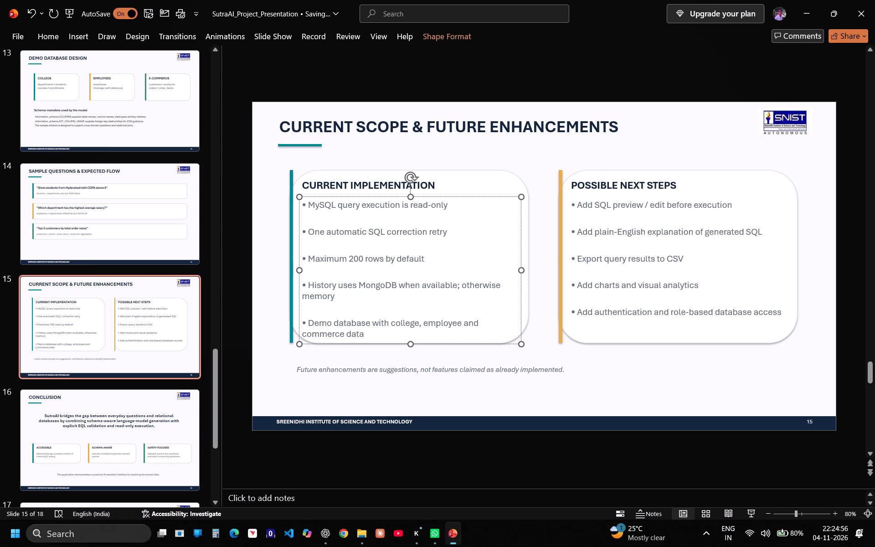
left_click(304, 334)
key("space")
key("BackSpace")
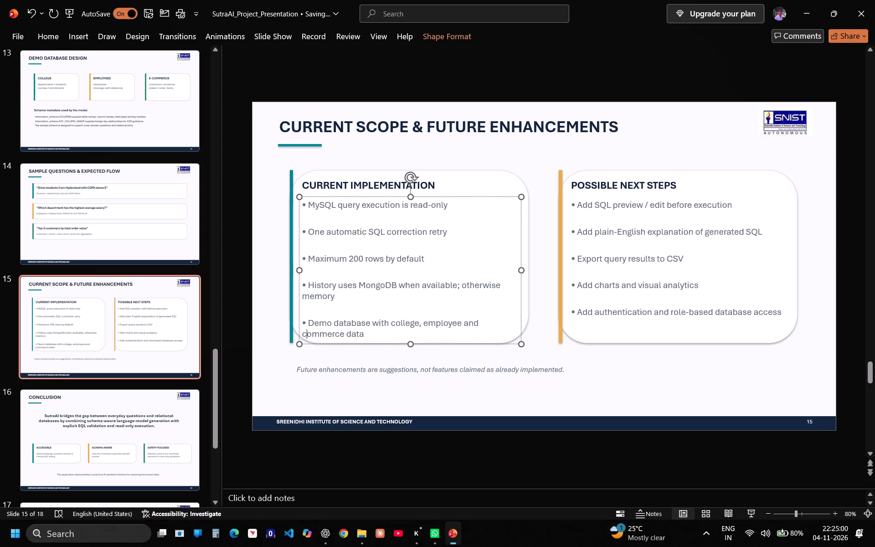
Break the last CURRENT IMPLEMENTATION bullet after "employee and" and indent "commerce data" with spaces on the new line.
left_click(484, 323)
key("space")
key("space")
key("Return")
key("Return")
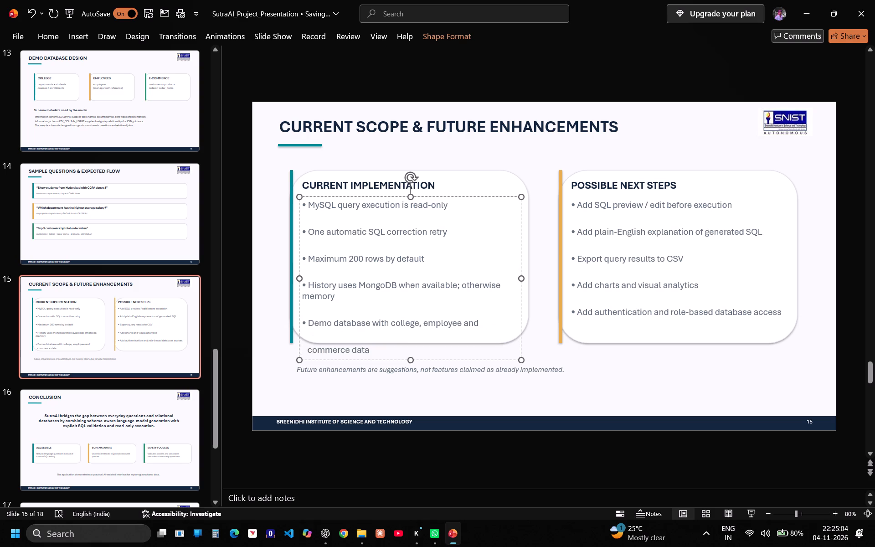
key("BackSpace")
key("space")
key("space")
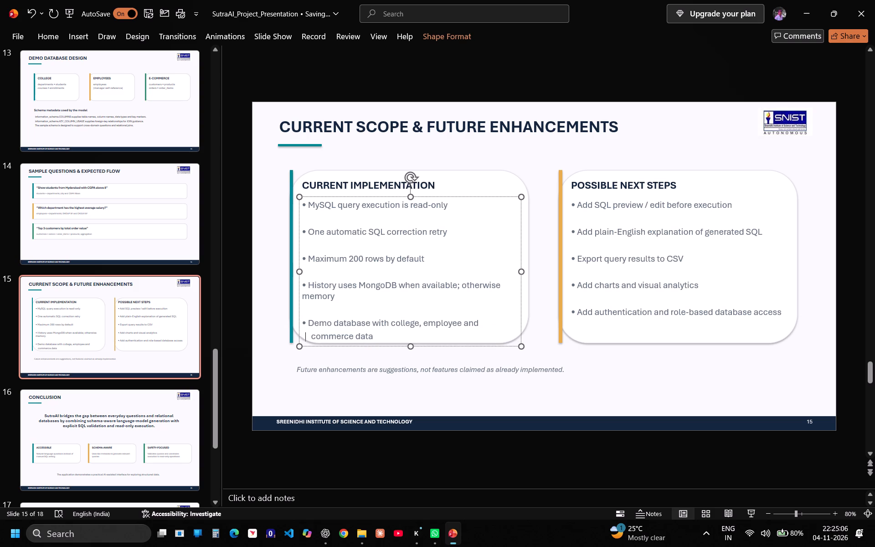
key("space")
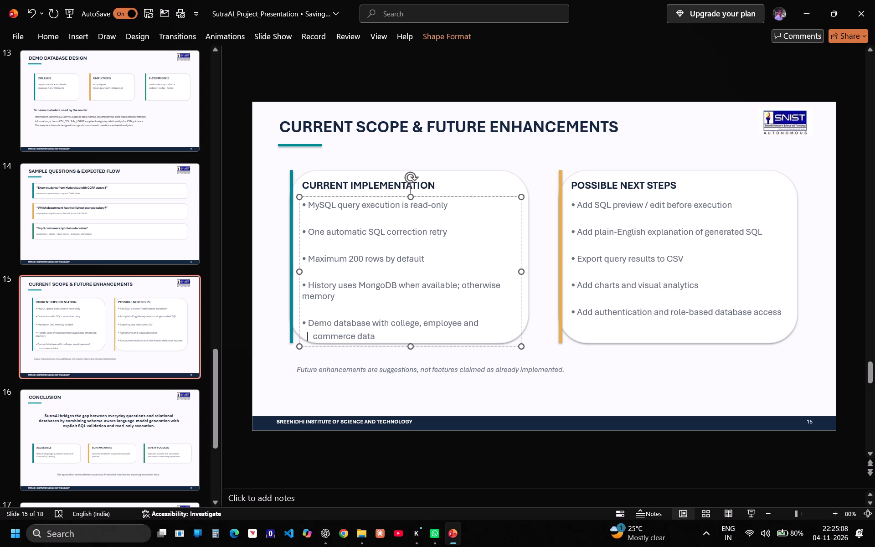
left_click(229, 268)
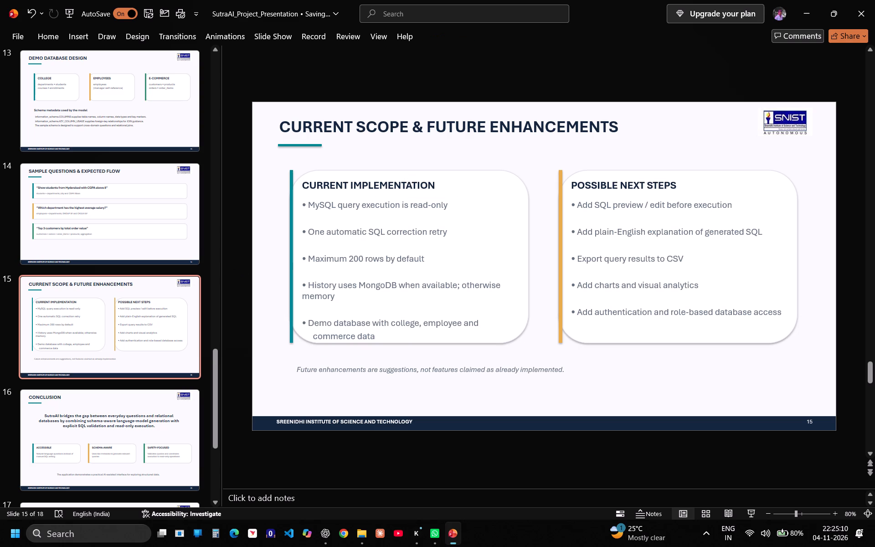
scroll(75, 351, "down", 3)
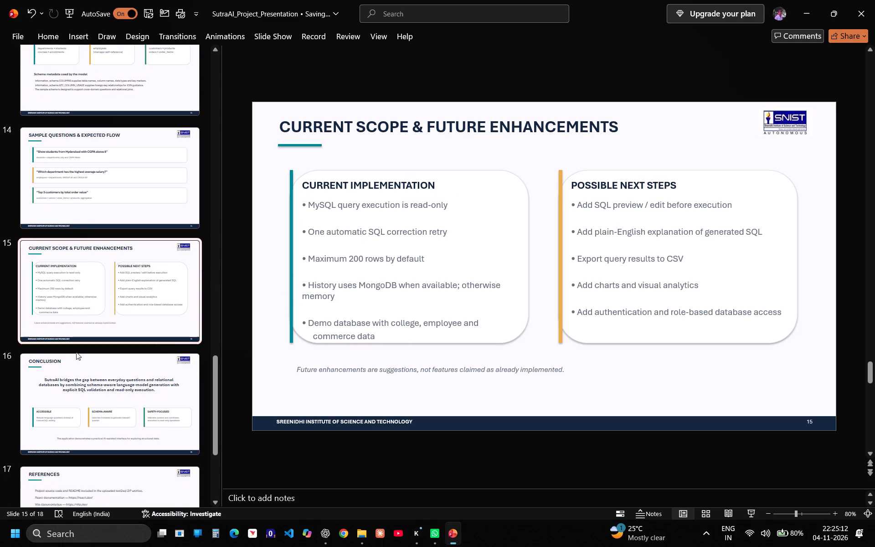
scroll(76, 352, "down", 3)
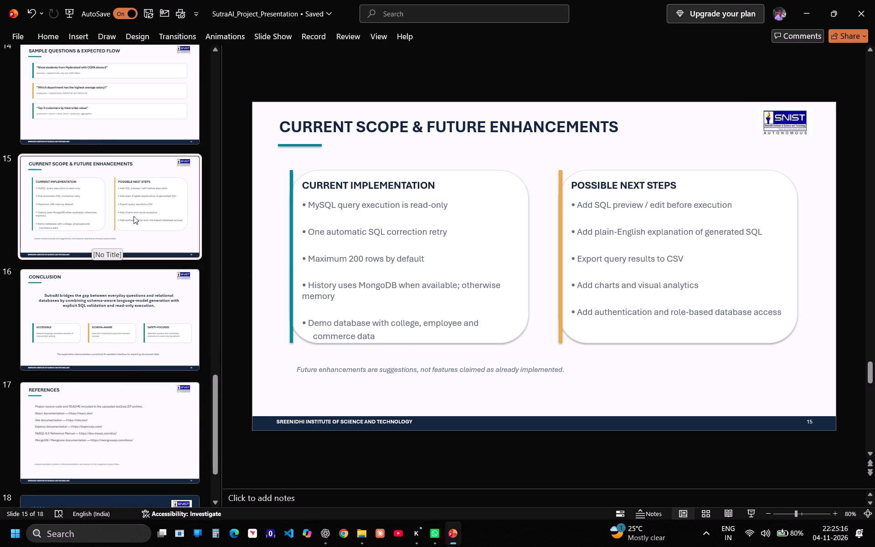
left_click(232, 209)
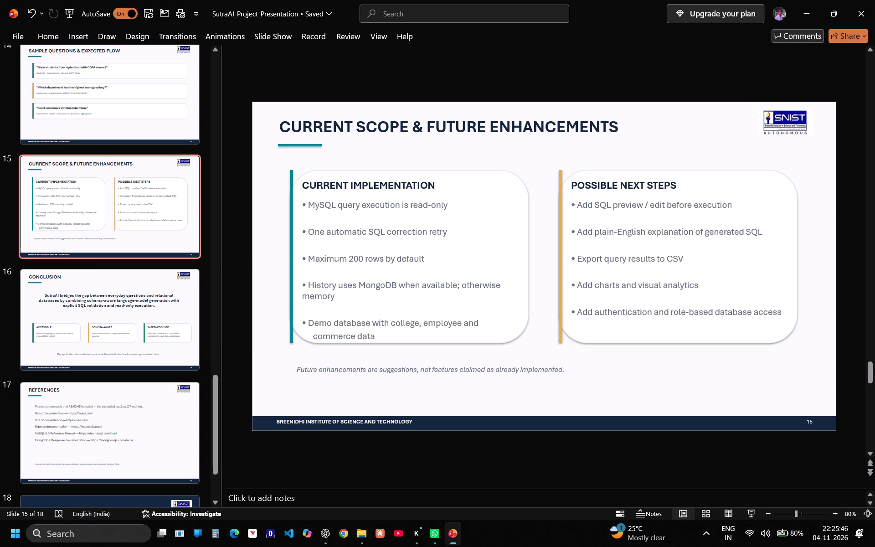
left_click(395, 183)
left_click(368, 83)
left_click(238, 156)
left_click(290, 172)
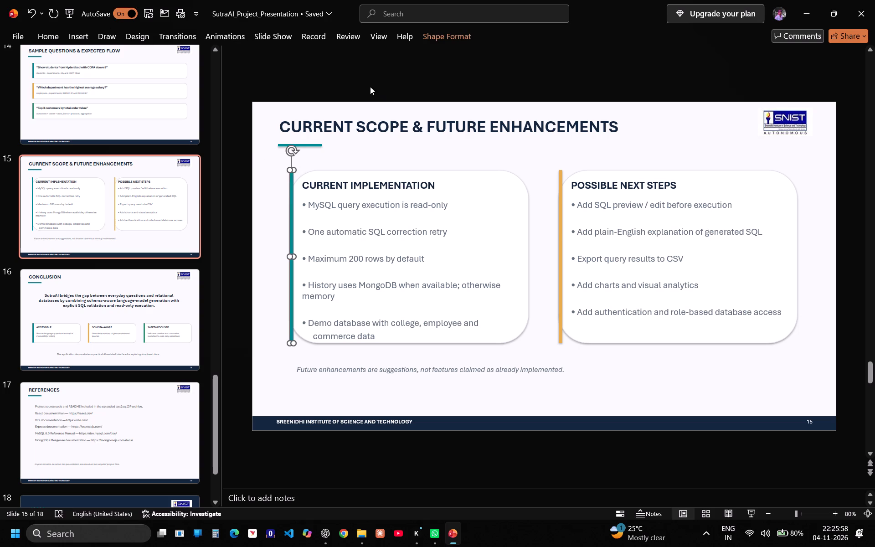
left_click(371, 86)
Nudge the orange accent bar of the POSSIBLE NEXT STEPS card on slide 15 slightly downward.
left_click(563, 180)
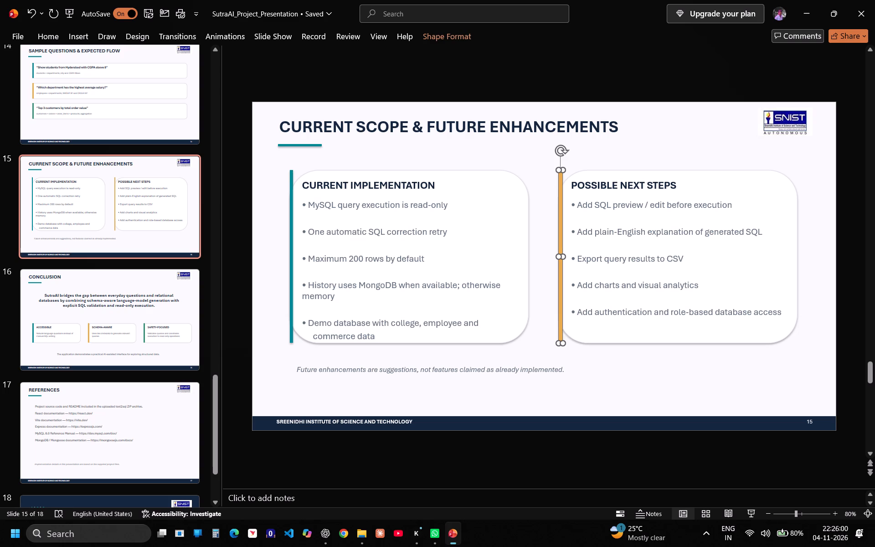
key("Down")
key("Down")
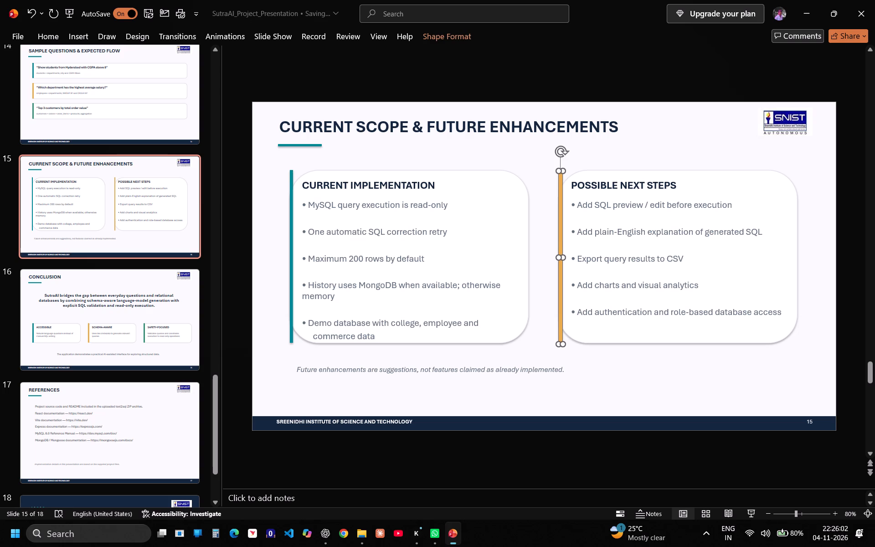
key("Down")
key("Down")
key("Down")
key("Down")
key("Down")
key("Down")
key("Up")
key("Up")
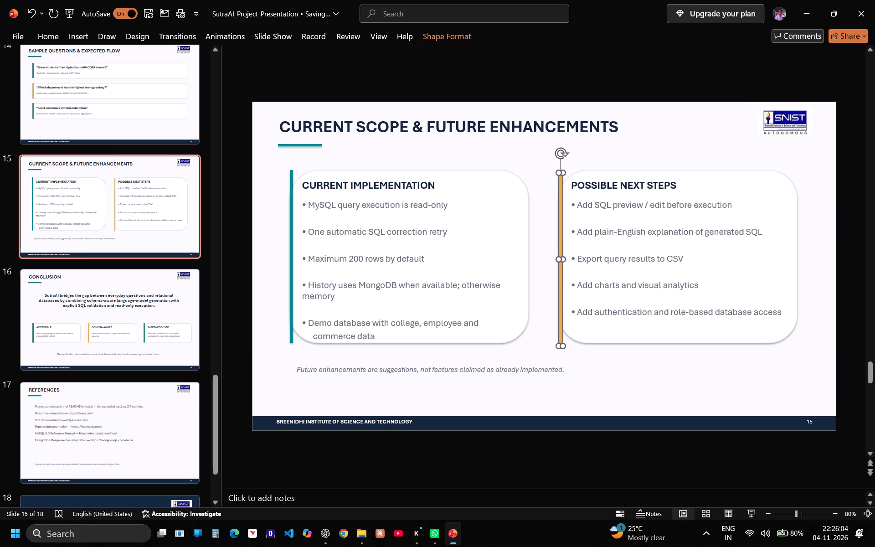
left_click(465, 61)
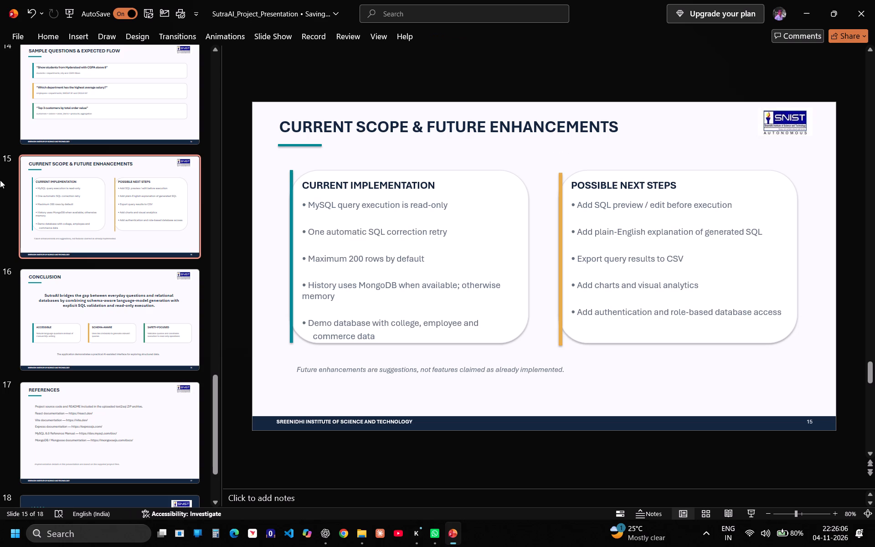
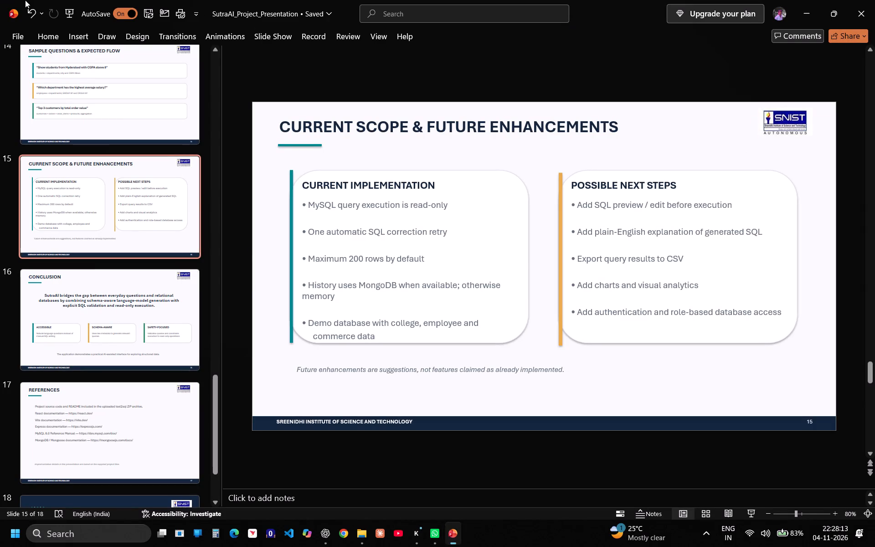
Nudge the orange accent bar of the POSSIBLE NEXT STEPS card on slide 15 upward until its top sits slightly above the card's edge.
left_click(267, 70)
left_click(290, 187)
left_click(311, 86)
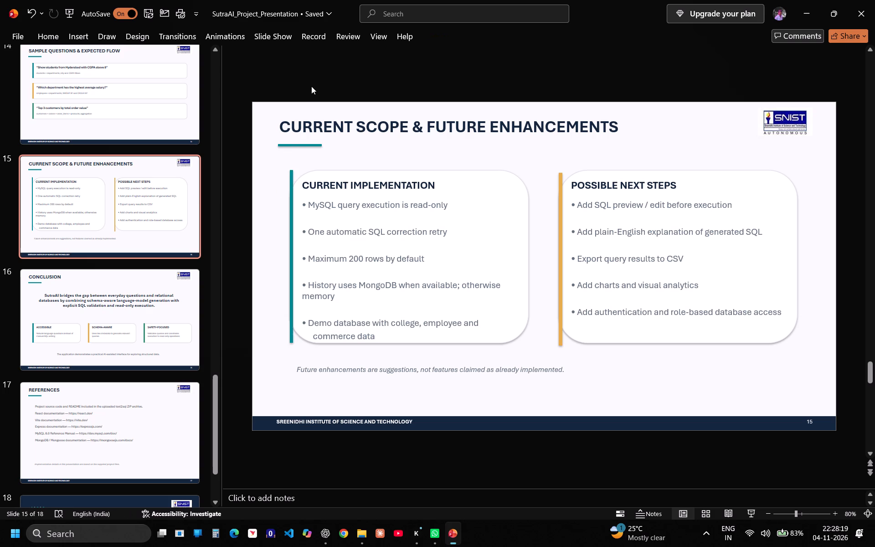
left_click(562, 175)
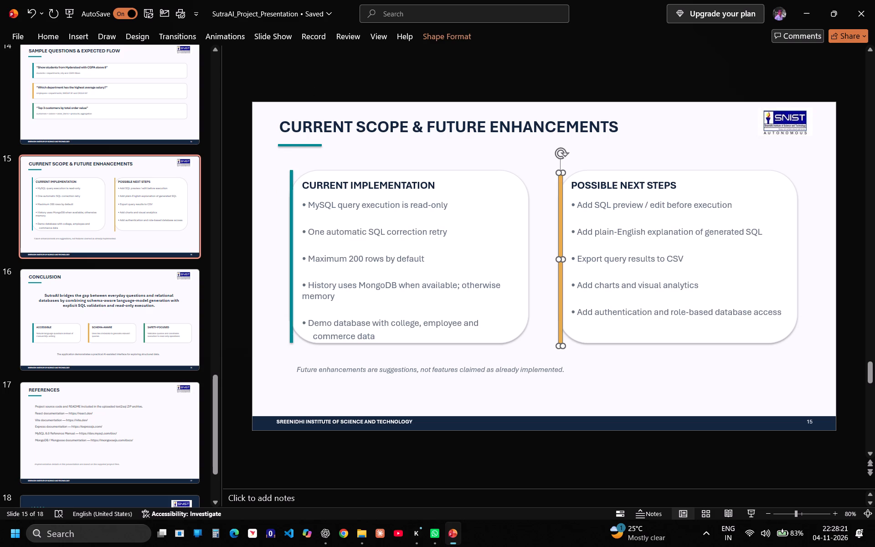
key("Up")
key("Up")
key("Up")
key("Up")
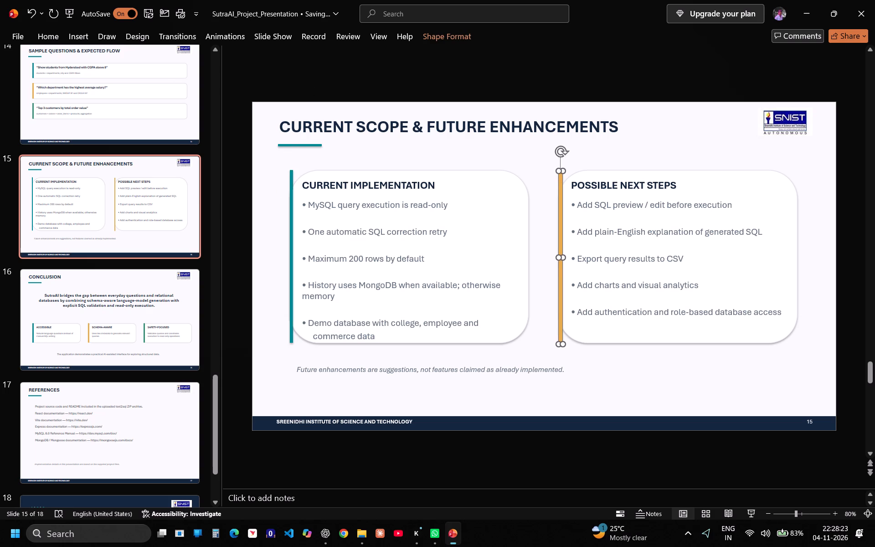
key("Up")
key("Up")
key("Up")
key("Up")
key("Up")
key("Up")
key("Up")
key("Up")
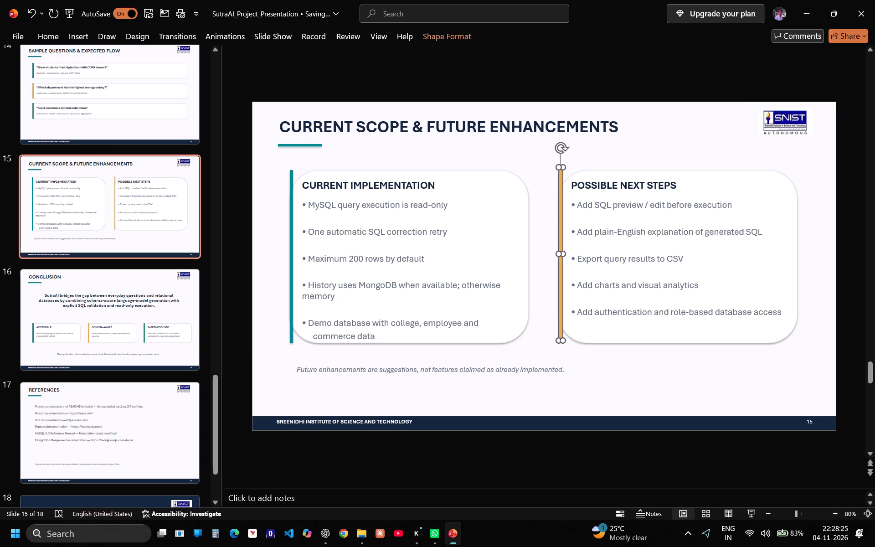
Lengthen the orange accent bar at its lower end so it extends slightly below the POSSIBLE NEXT STEPS card.
left_click(563, 342)
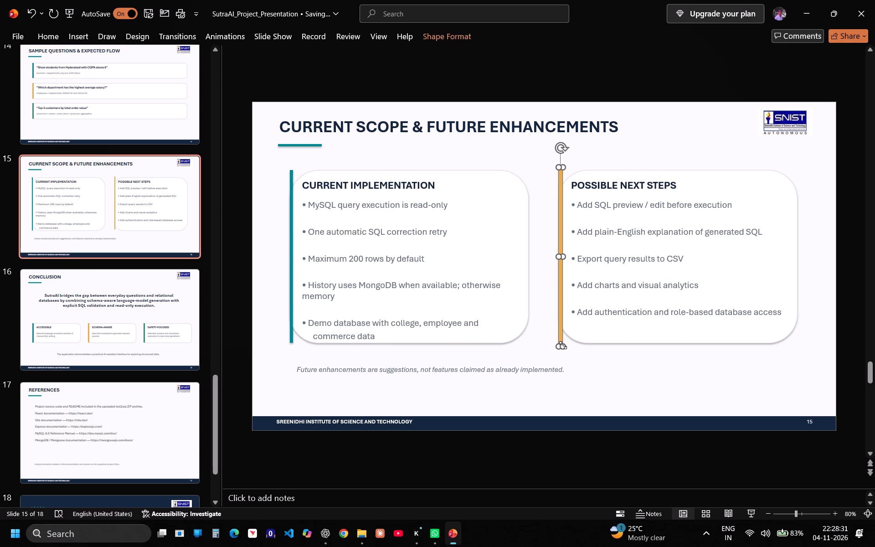
left_click(586, 75)
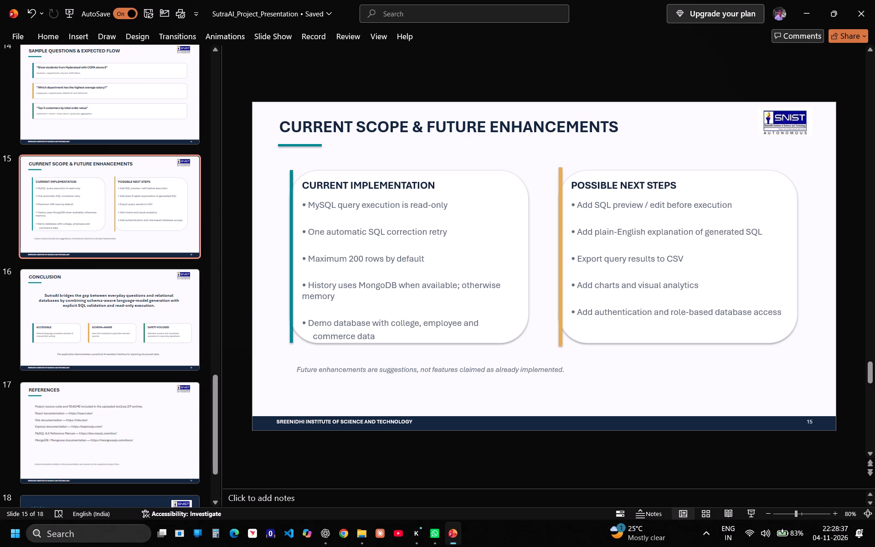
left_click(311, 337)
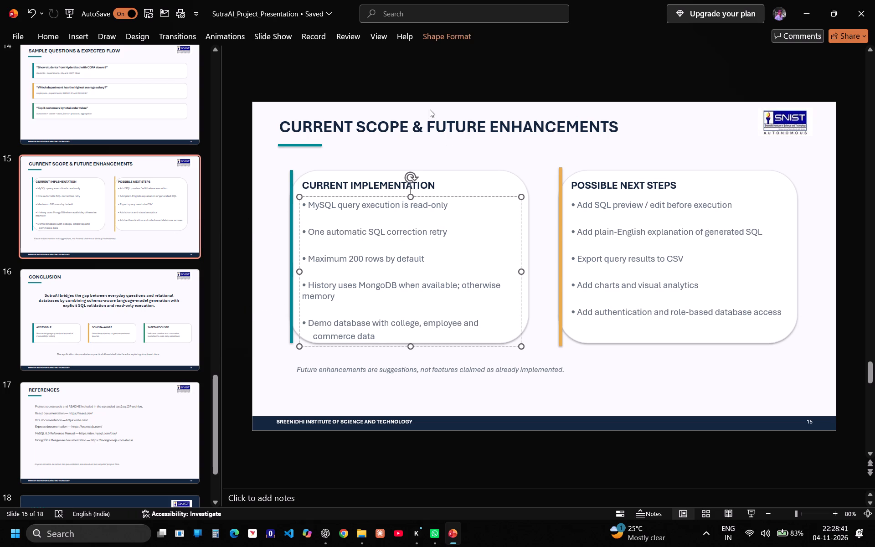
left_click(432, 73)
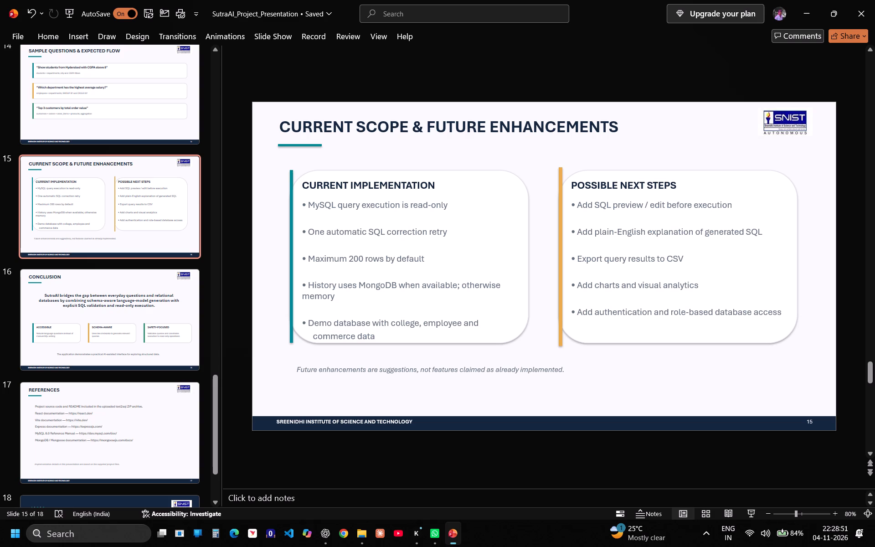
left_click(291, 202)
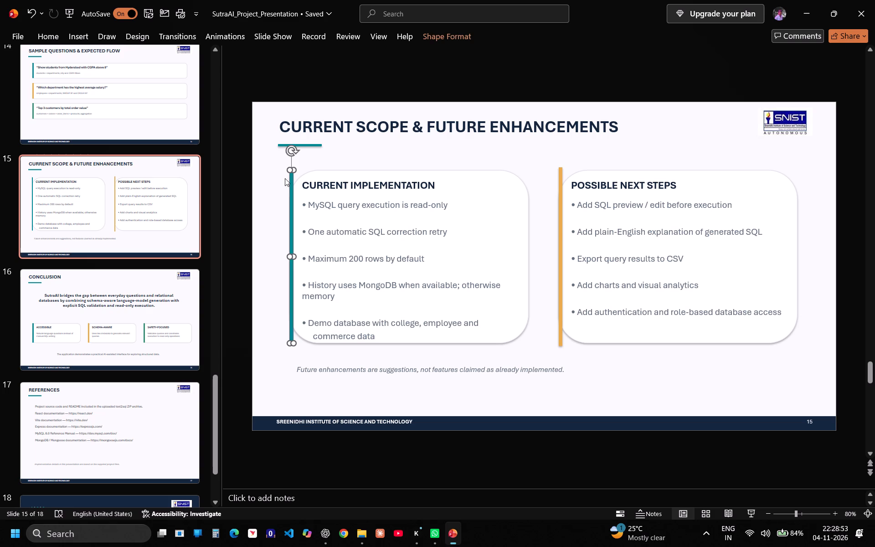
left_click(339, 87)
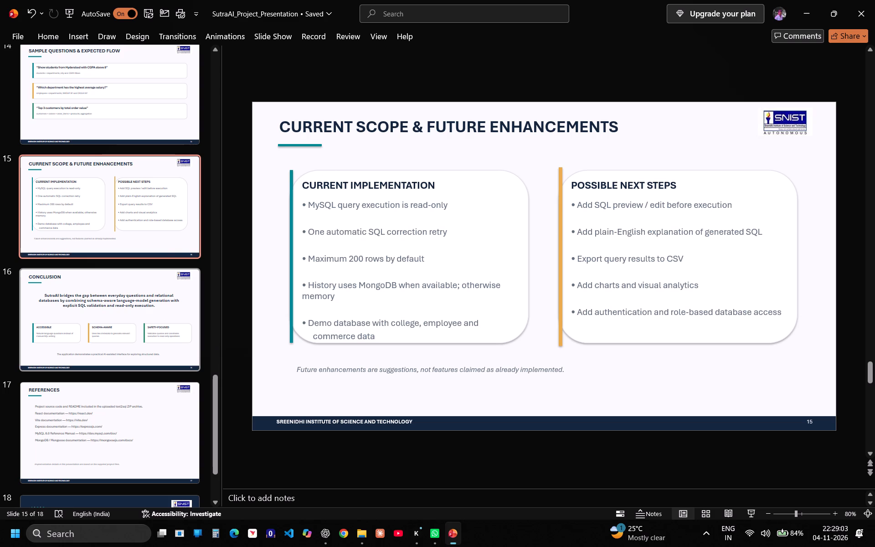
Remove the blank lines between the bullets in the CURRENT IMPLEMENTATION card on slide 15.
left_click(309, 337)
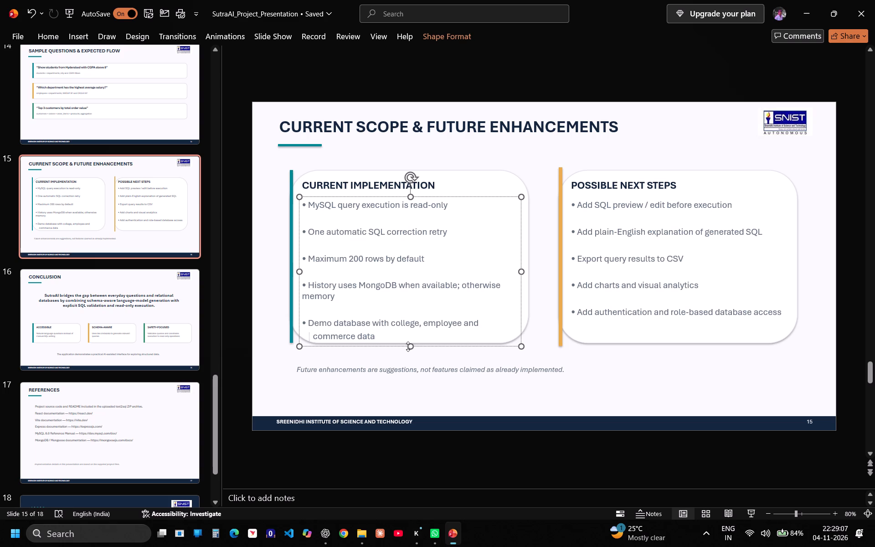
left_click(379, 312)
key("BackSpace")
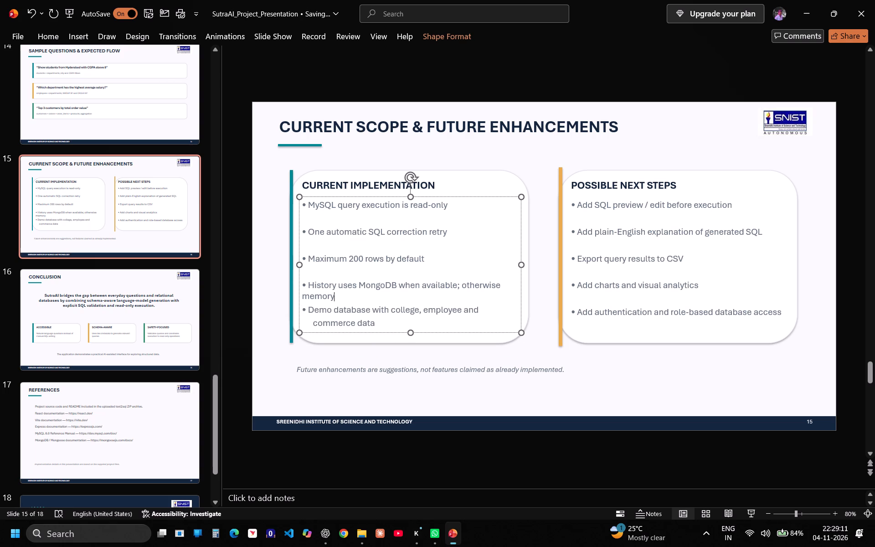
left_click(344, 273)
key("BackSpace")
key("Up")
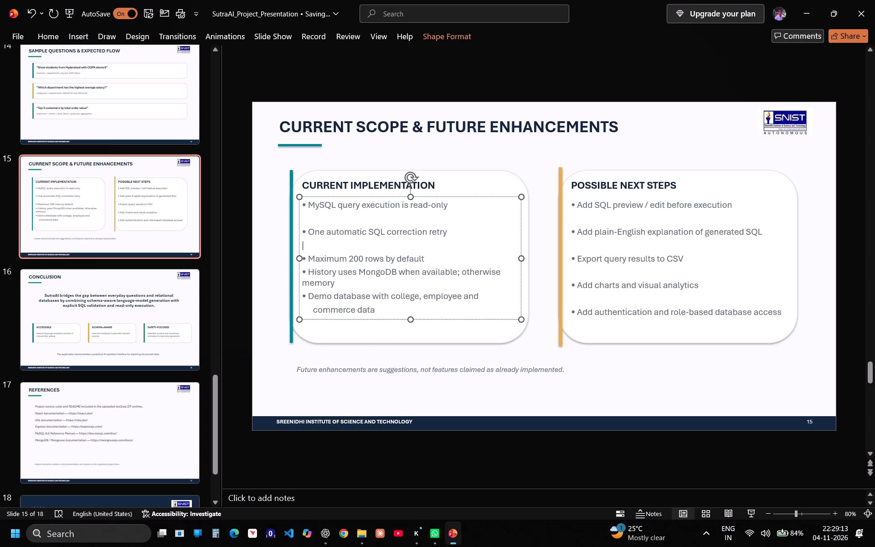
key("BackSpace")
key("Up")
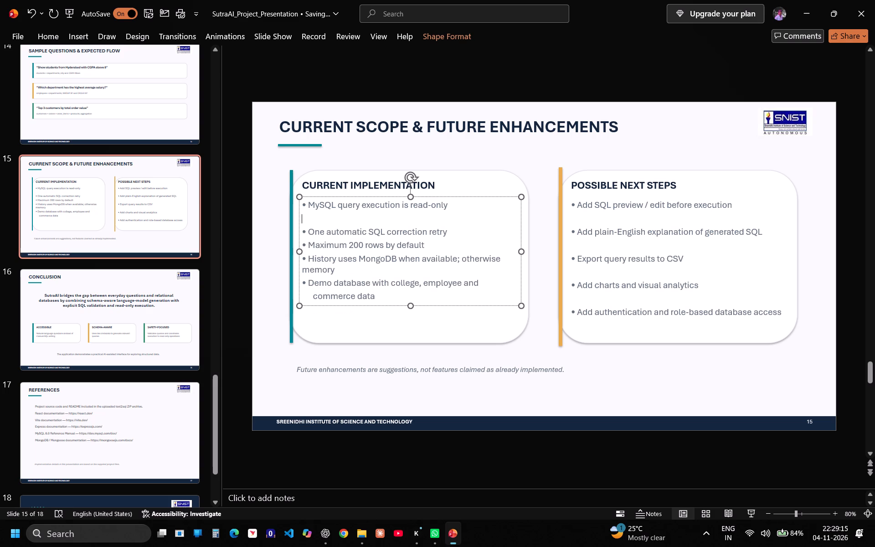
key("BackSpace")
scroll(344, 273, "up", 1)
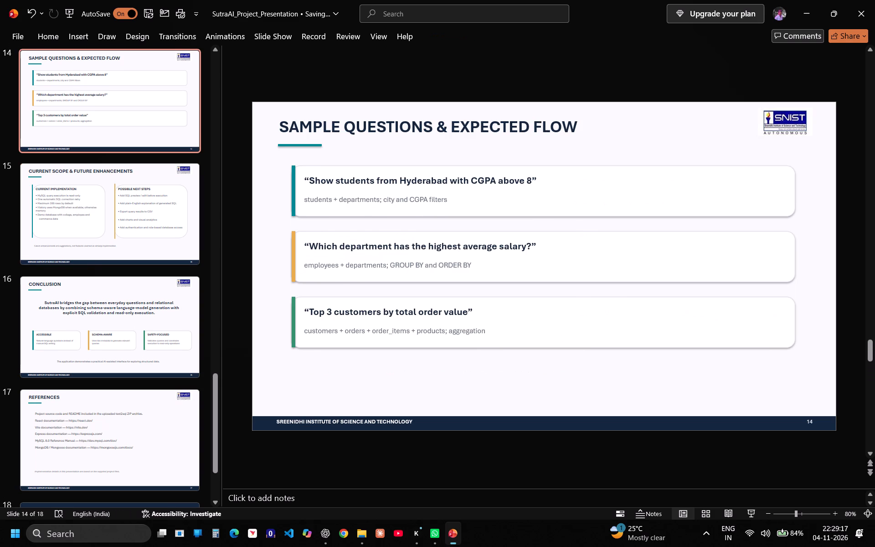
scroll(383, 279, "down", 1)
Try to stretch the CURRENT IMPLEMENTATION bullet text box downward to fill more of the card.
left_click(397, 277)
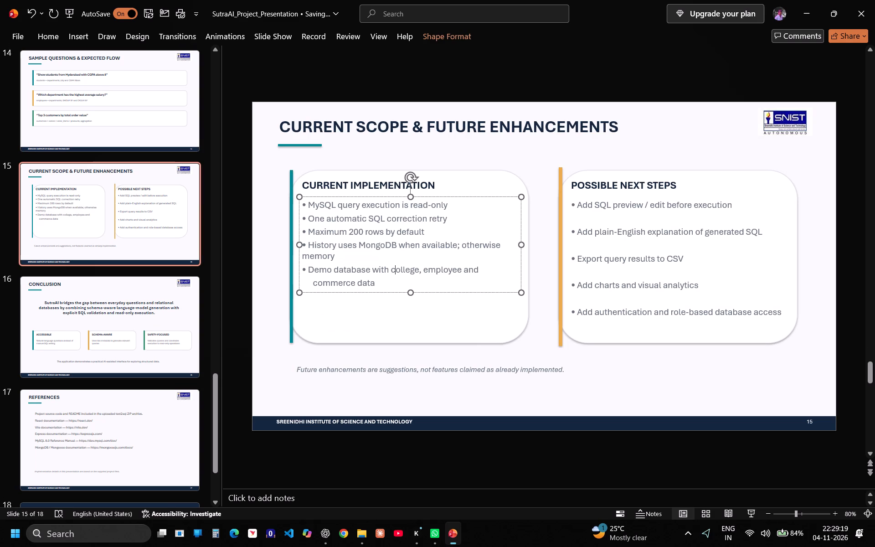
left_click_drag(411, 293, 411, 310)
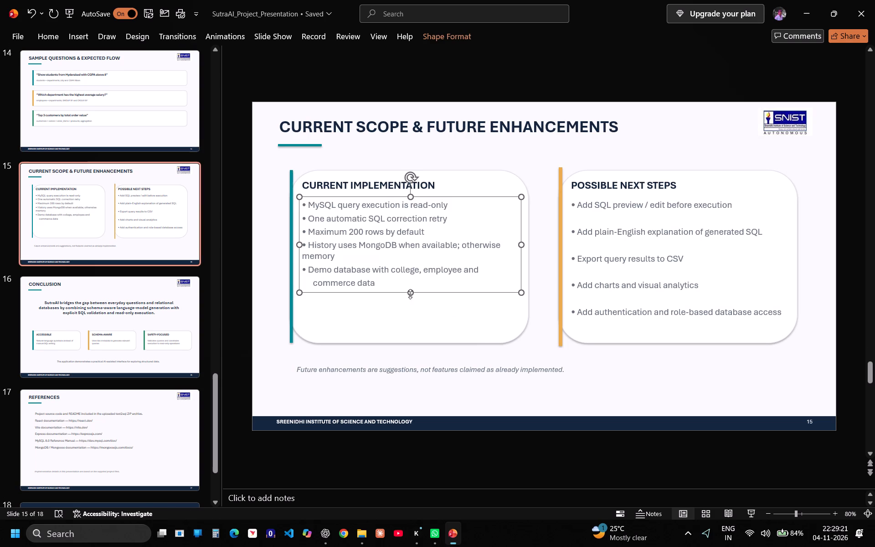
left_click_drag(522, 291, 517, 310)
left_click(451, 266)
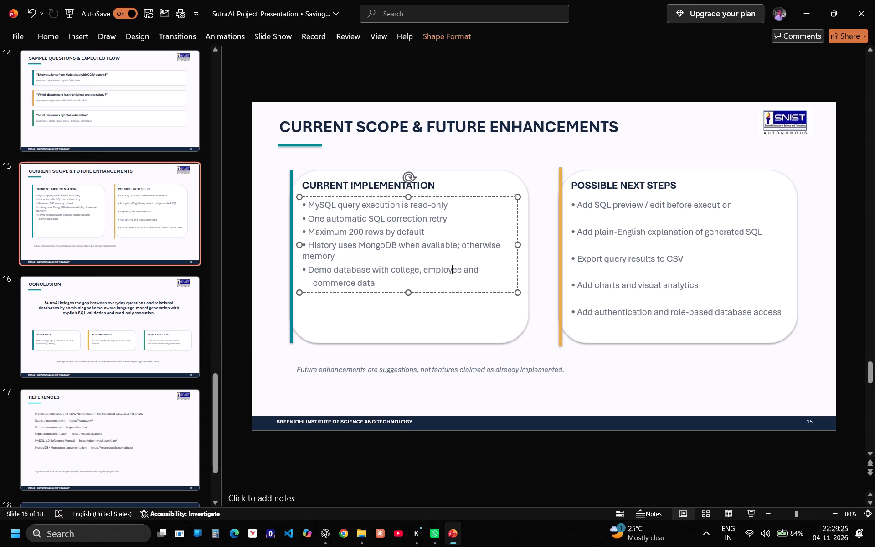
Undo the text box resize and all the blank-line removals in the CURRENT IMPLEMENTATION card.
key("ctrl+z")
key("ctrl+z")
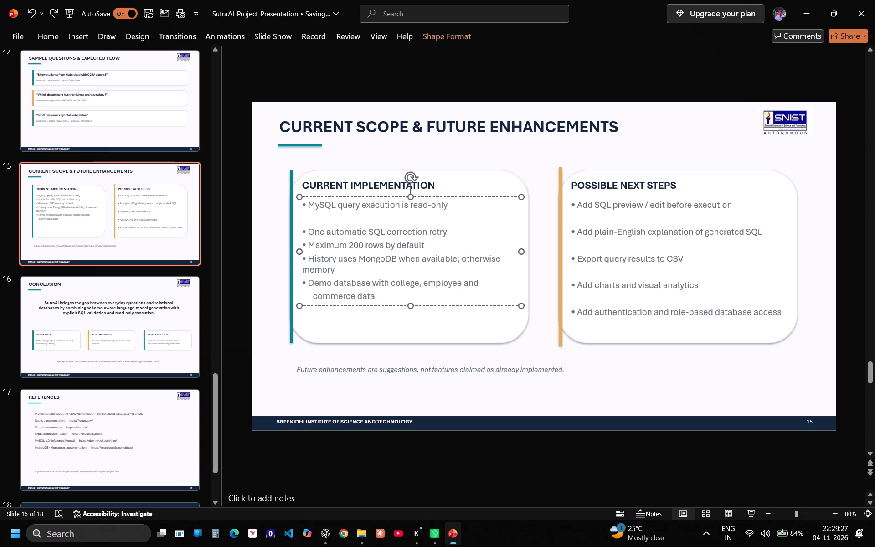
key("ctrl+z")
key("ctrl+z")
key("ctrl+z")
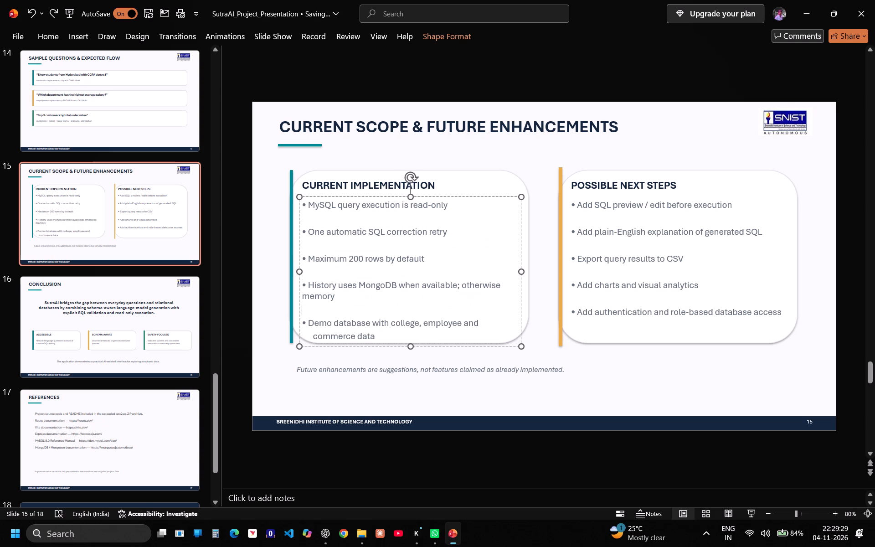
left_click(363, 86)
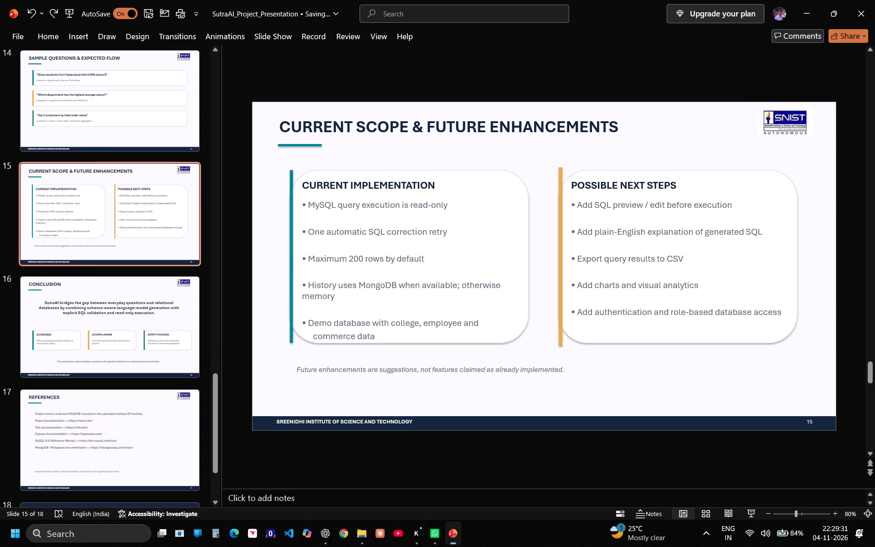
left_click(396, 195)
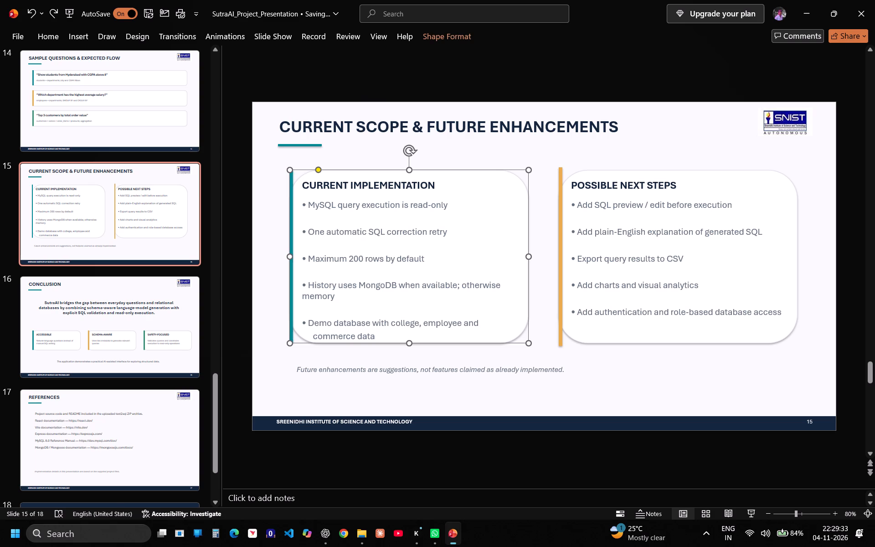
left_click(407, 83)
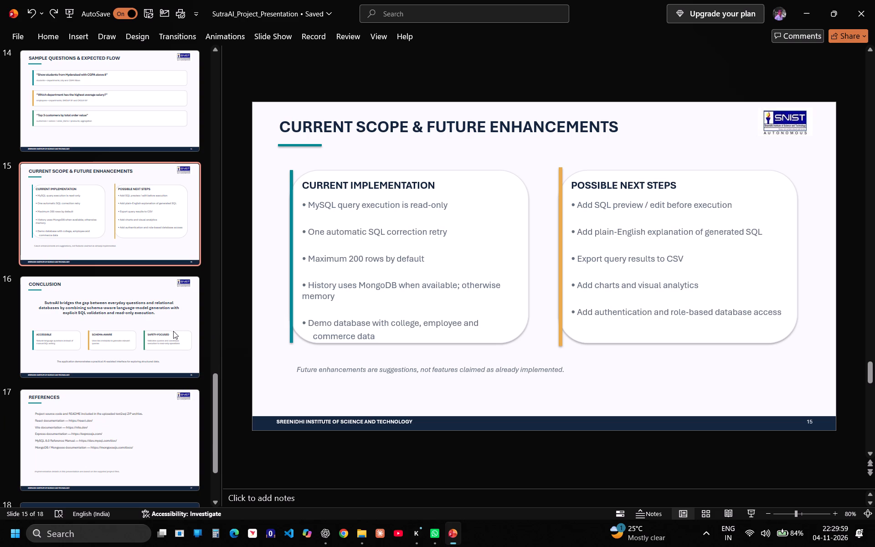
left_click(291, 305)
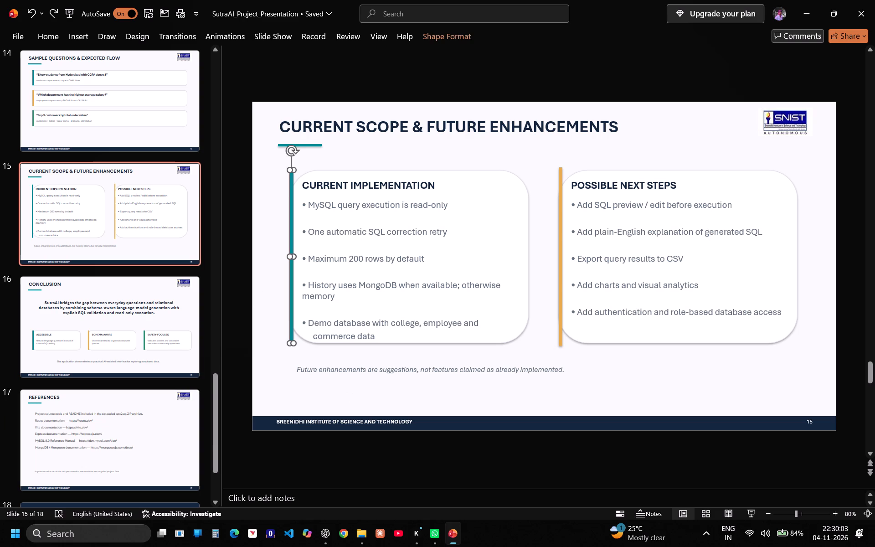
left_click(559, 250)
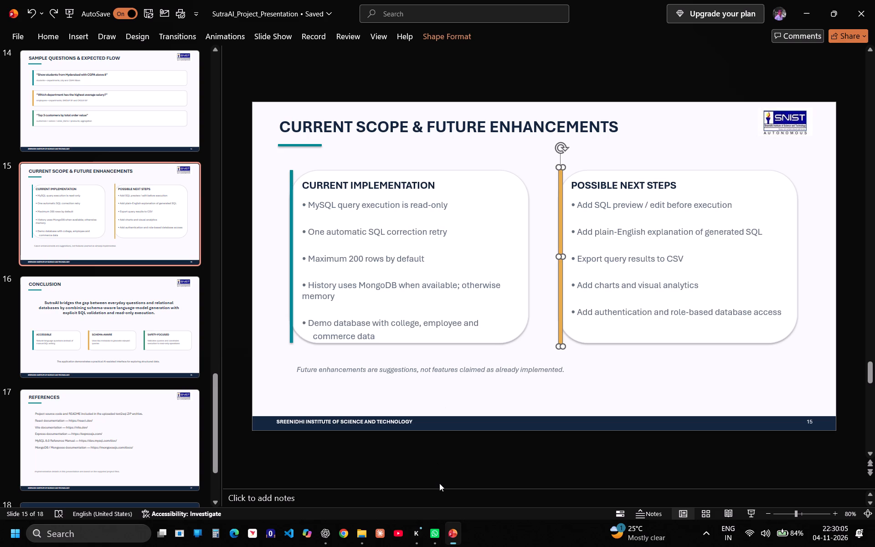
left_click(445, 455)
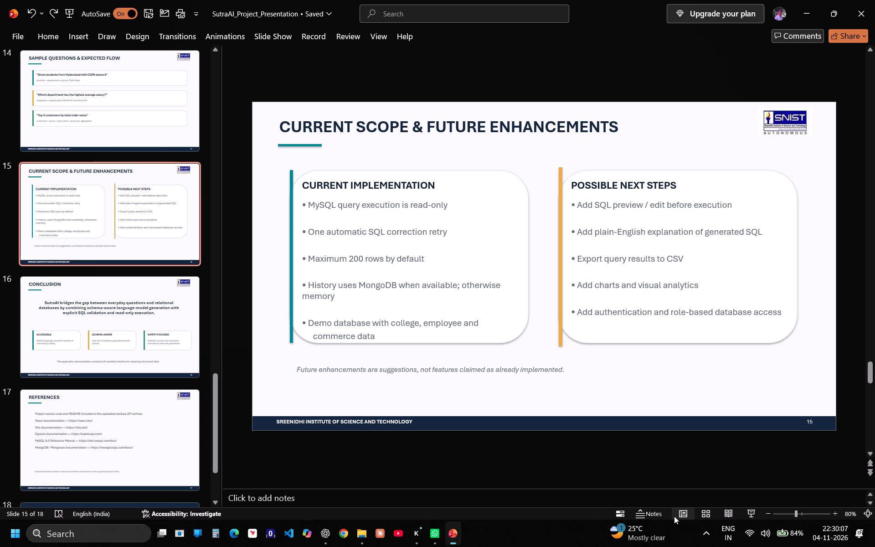
Hide the speaker notes area below the slide.
left_click(657, 511)
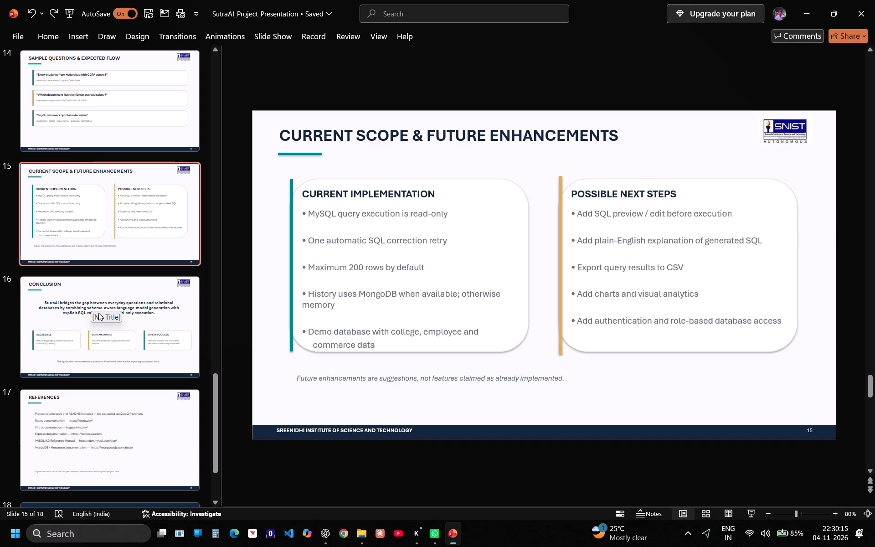
Go to the CONCLUSION slide and inspect the ACCESSIBLE card's outline and accent bar.
left_click(143, 315)
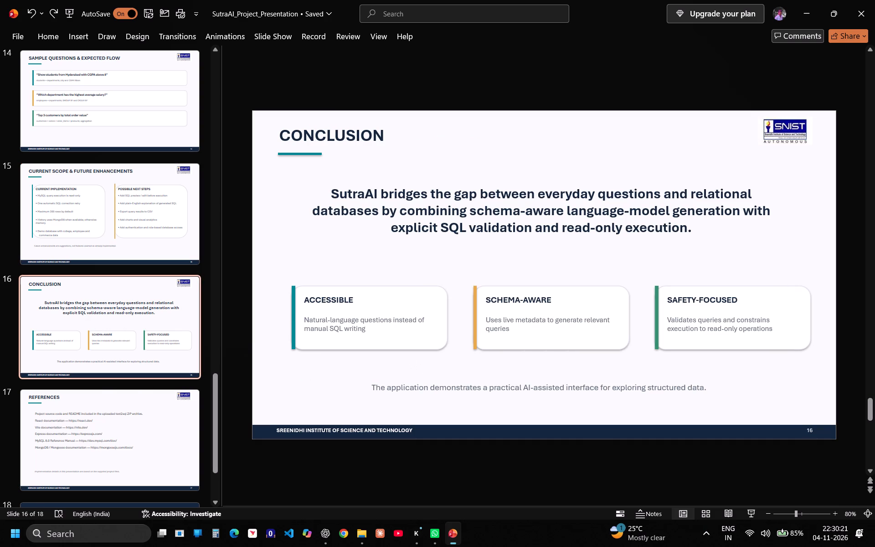
left_click(421, 319)
left_click(410, 288)
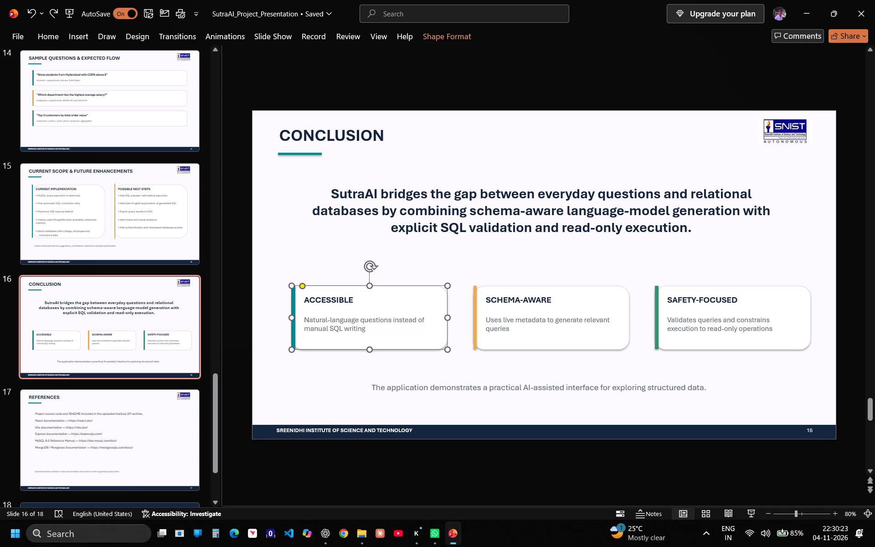
left_click(383, 293)
left_click(390, 282)
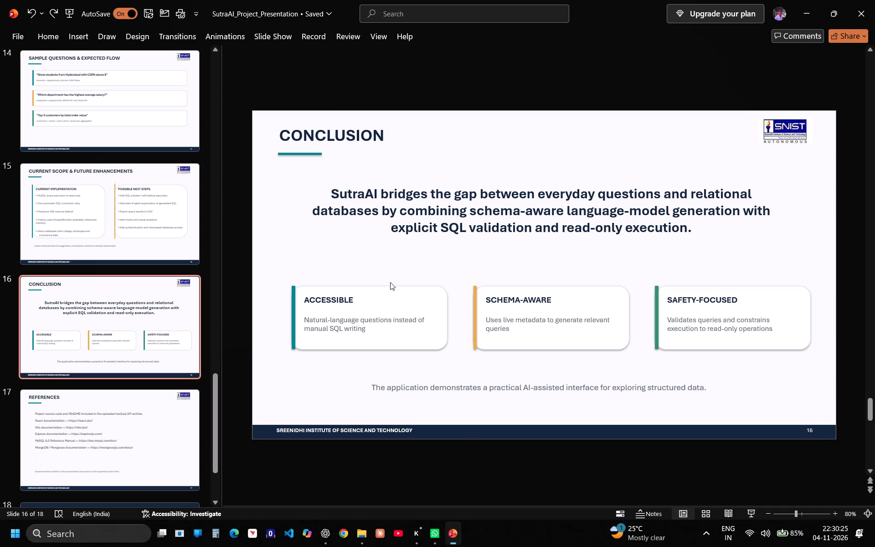
left_click(391, 287)
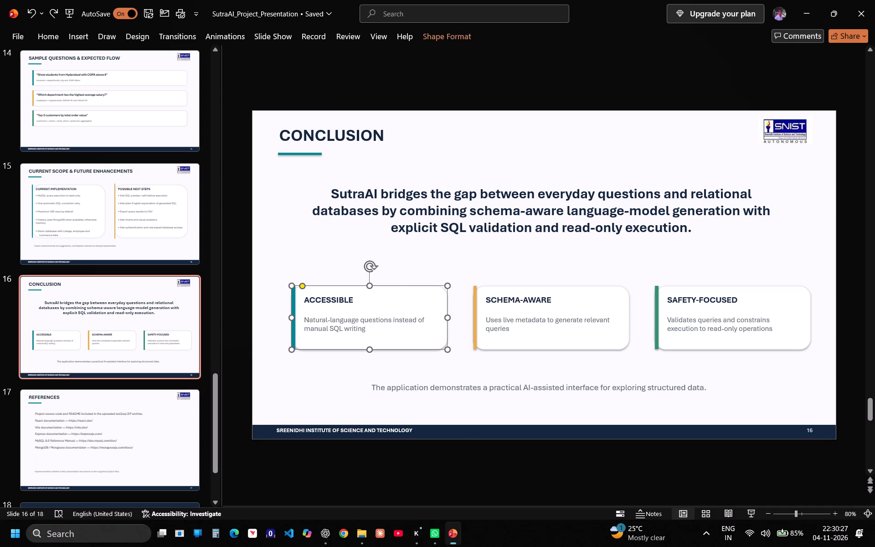
left_click(240, 237)
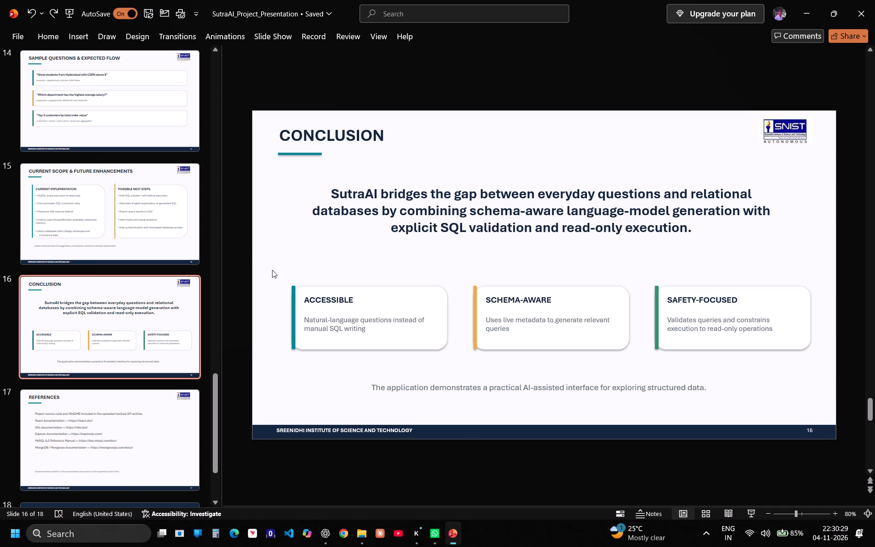
left_click(291, 289)
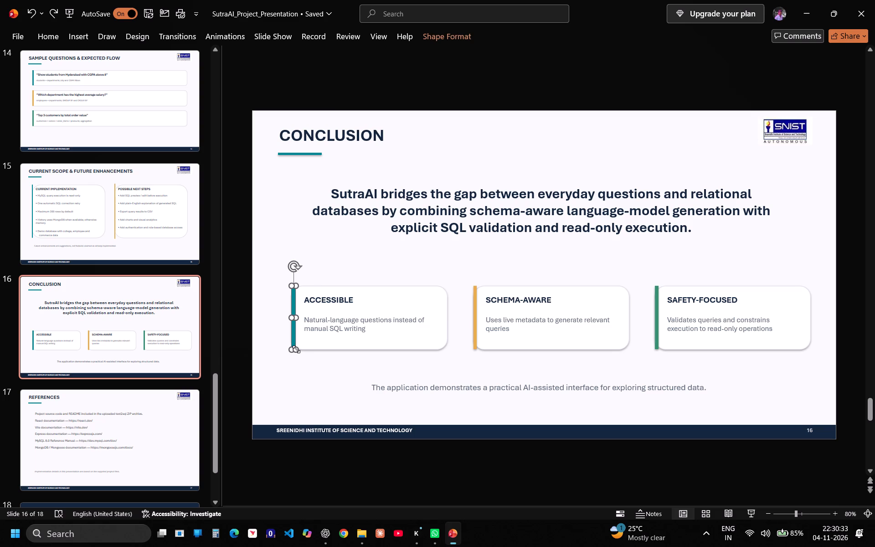
left_click(250, 232)
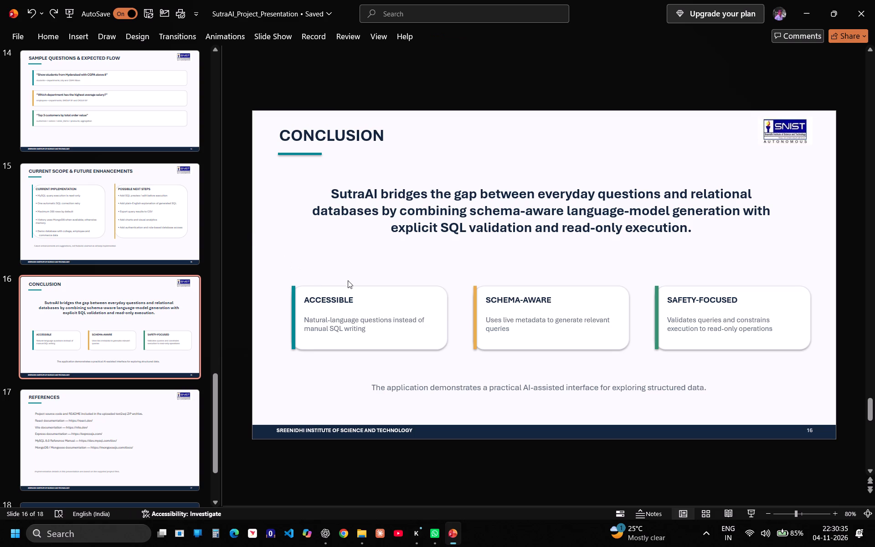
Move the ACCESSIBLE card's description text box slightly up, closer to its heading.
left_click(401, 333)
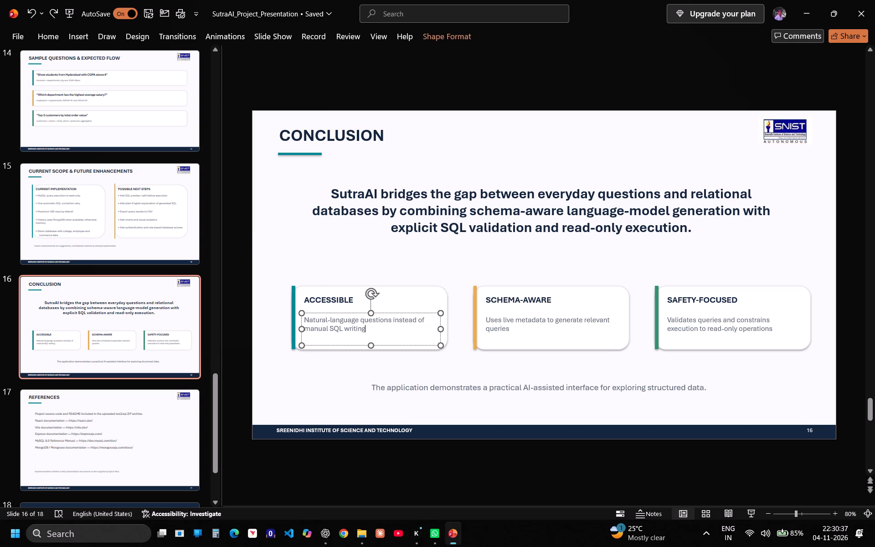
left_click_drag(373, 314, 373, 306)
left_click(397, 454)
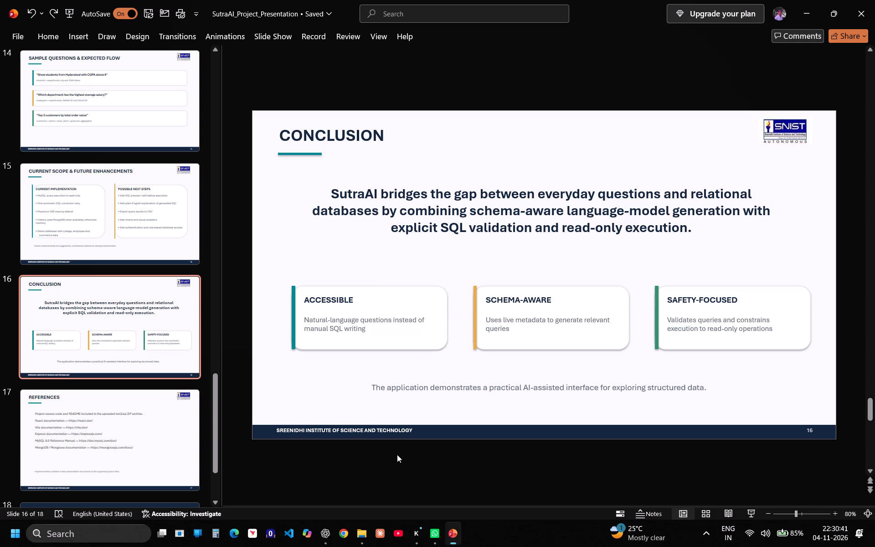
left_click(345, 309)
left_click(352, 311)
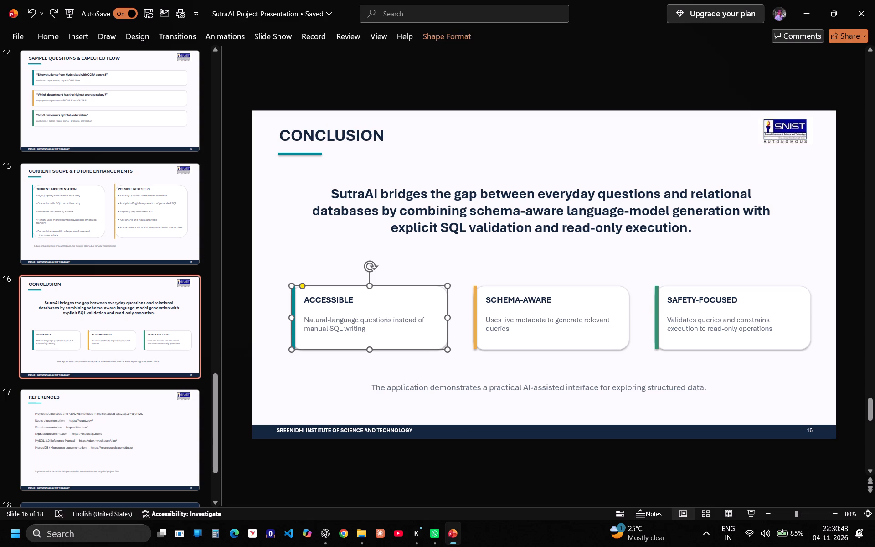
left_click(367, 326)
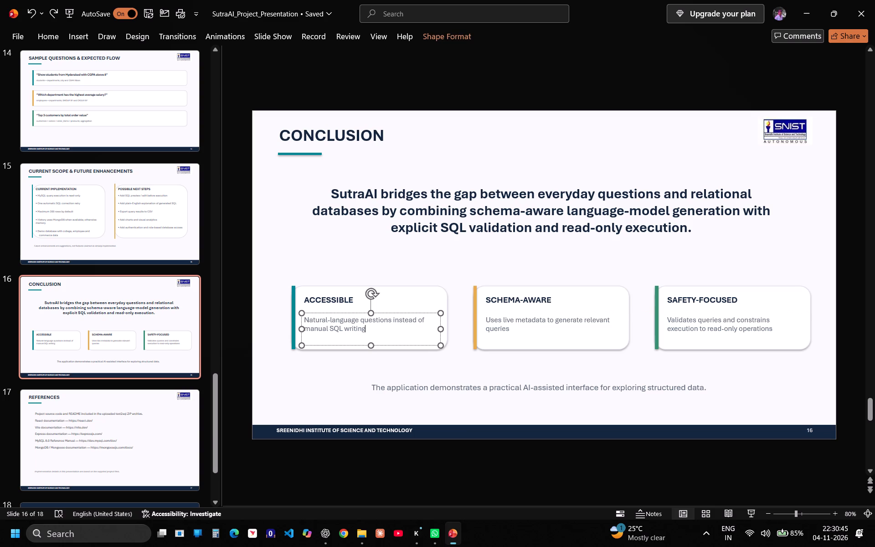
left_click(364, 312)
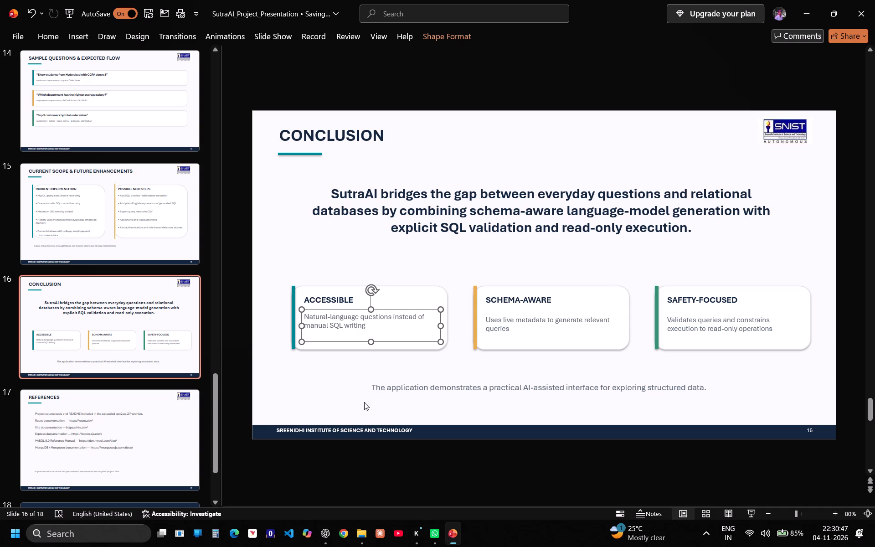
left_click(381, 482)
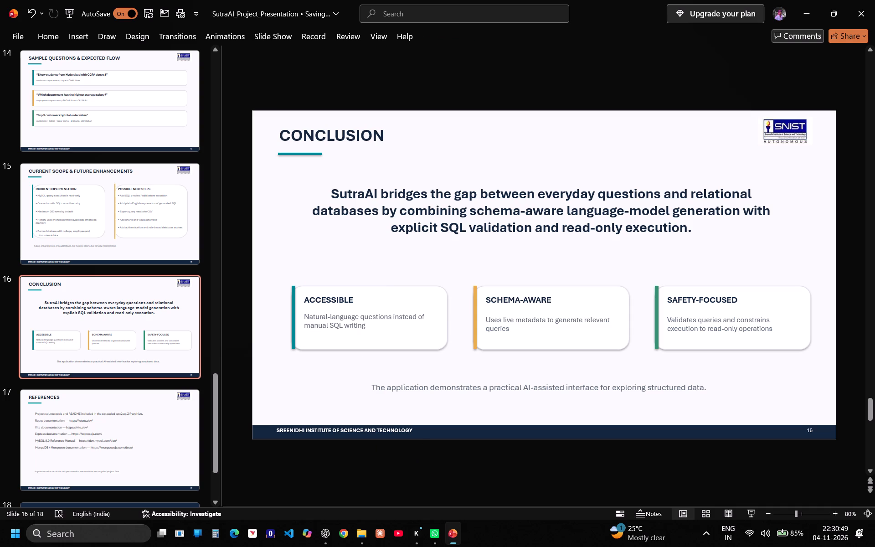
Move the SCHEMA-AWARE and SAFETY-FOCUSED description text boxes slightly up to match the ACCESSIBLE card.
left_click(515, 332)
left_click(521, 315)
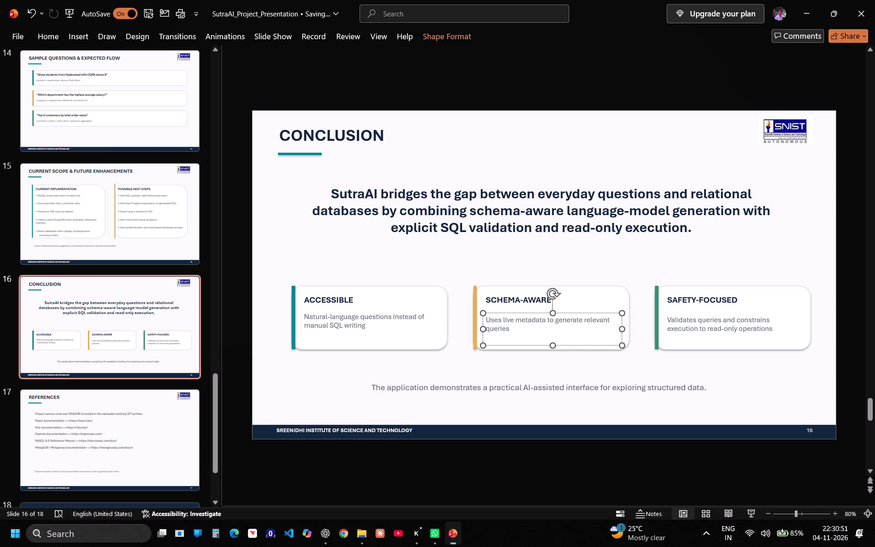
left_click(522, 311)
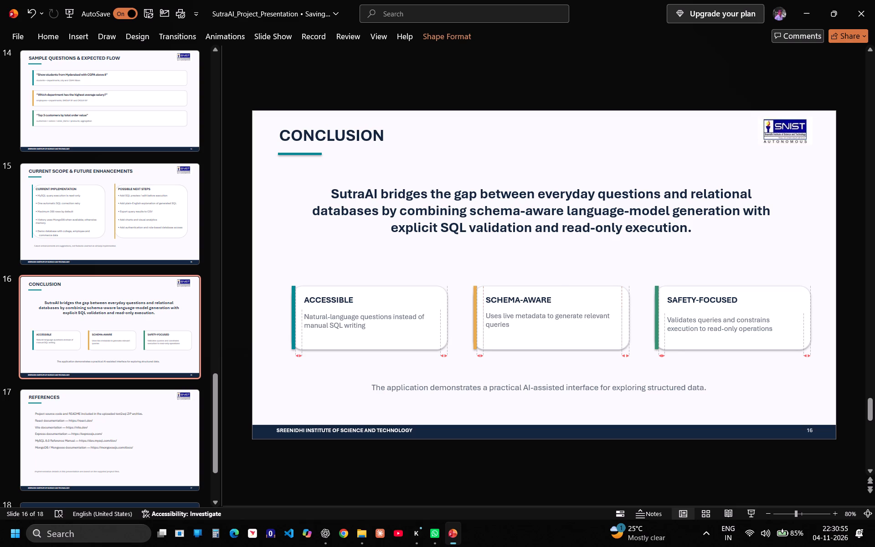
left_click(669, 326)
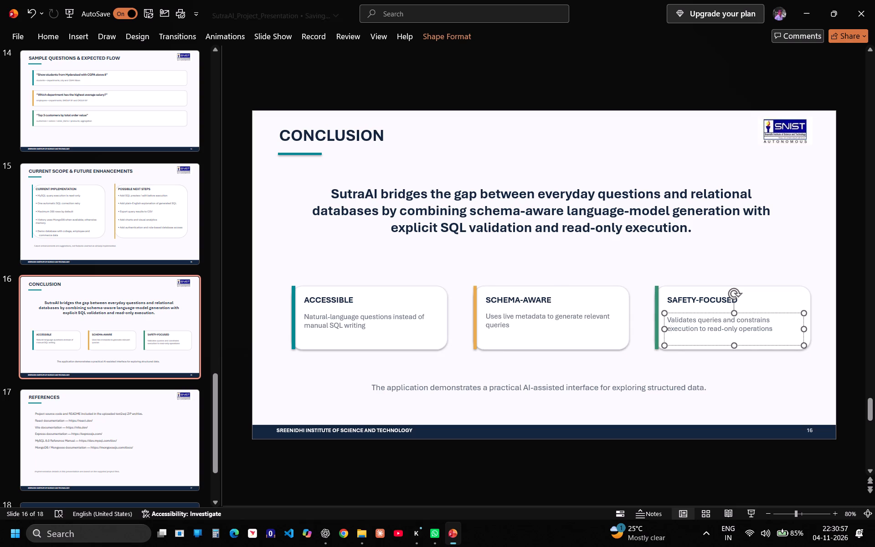
left_click(673, 313)
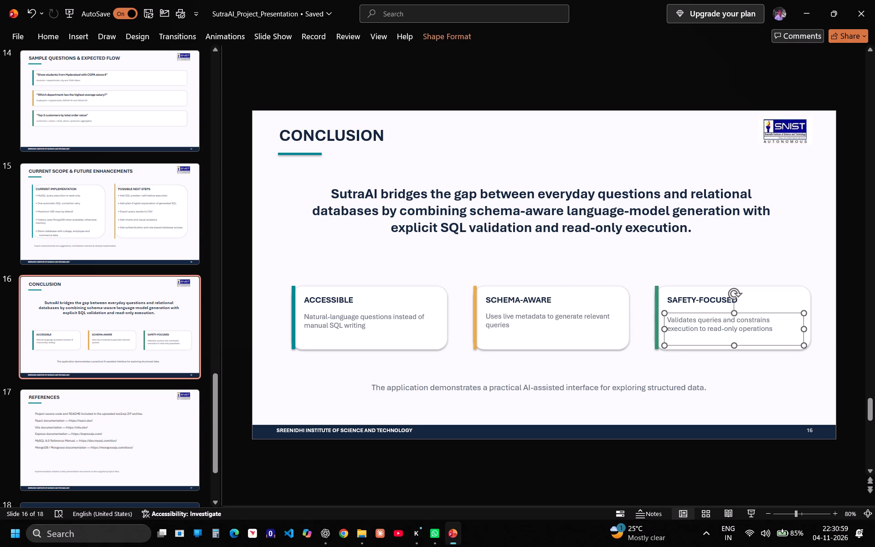
left_click(706, 313)
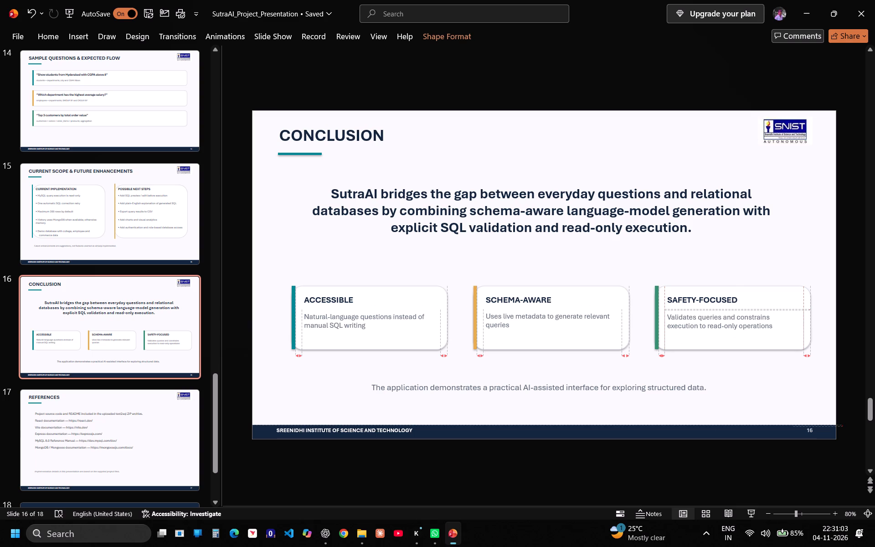
left_click(563, 472)
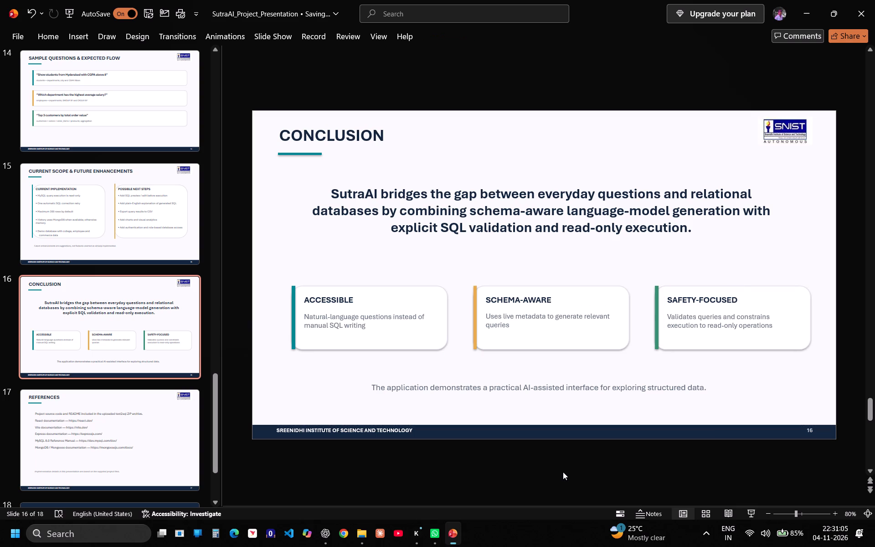
Delete the text box "The application demonstrates a practical AI-assisted interface for exploring structured data." below the CONCLUSION cards.
left_click(496, 388)
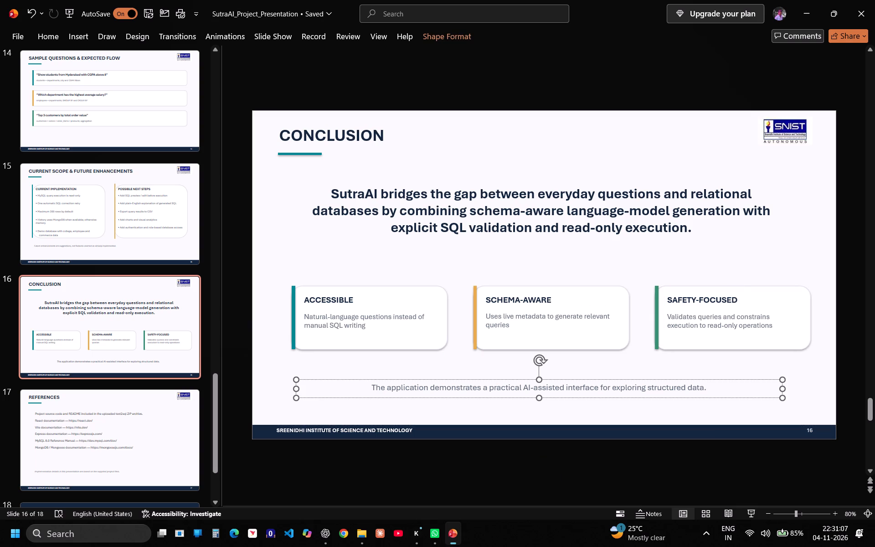
key("Delete")
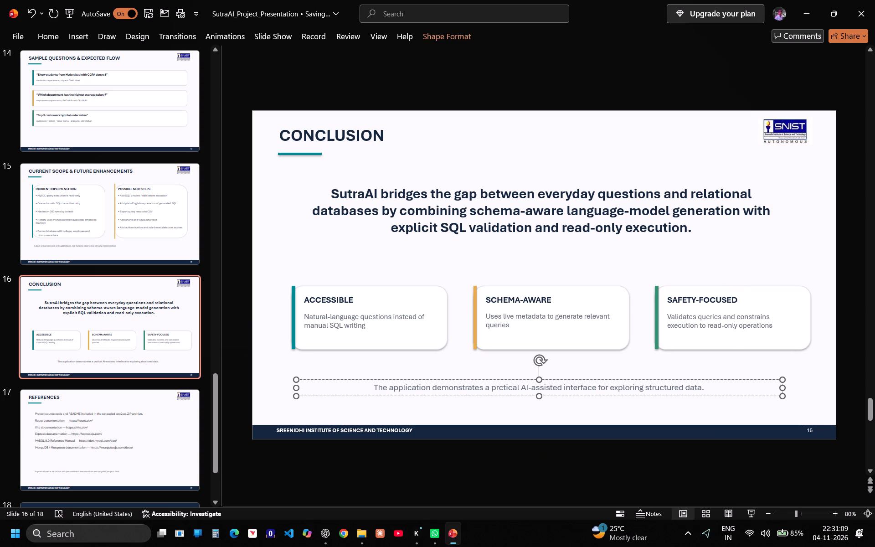
left_click(688, 378)
key("Delete")
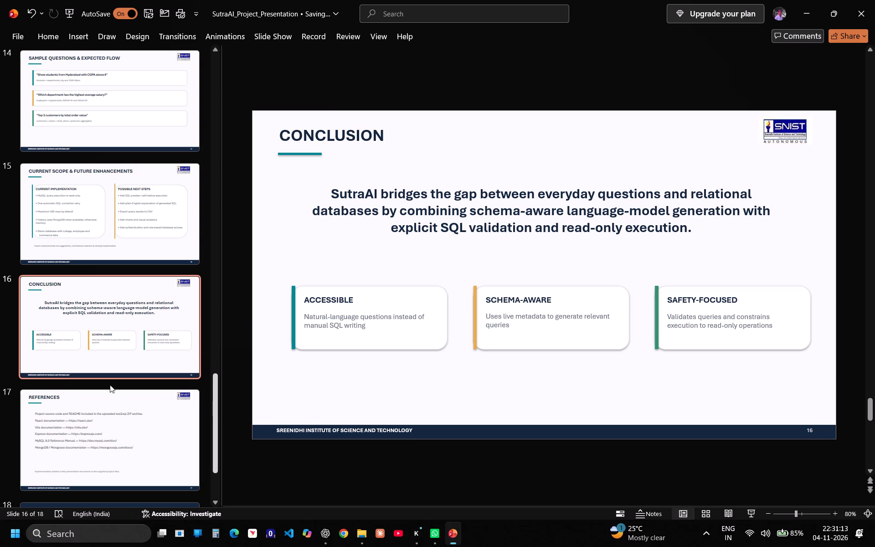
Delete the italic note about implementation details being based on the supplied project files from the REFERENCES slide.
scroll(108, 376, "down", 5)
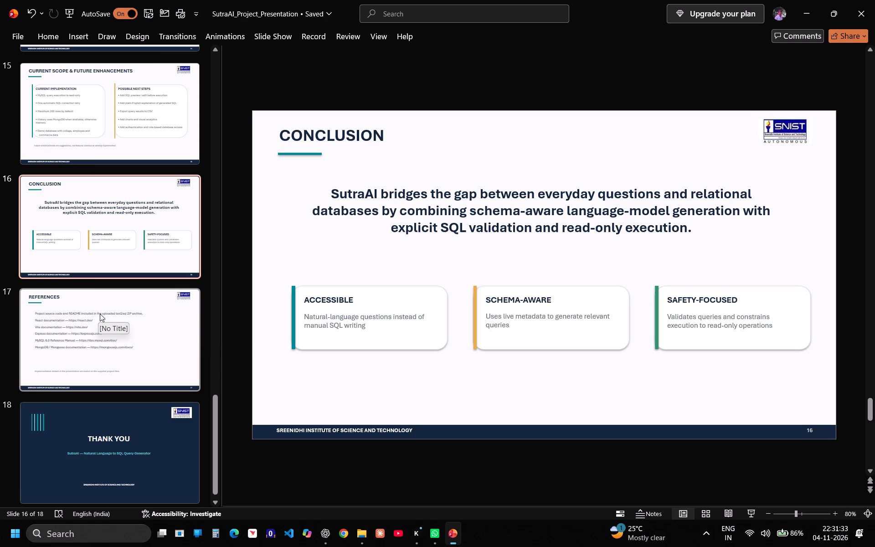
left_click(154, 334)
left_click(336, 378)
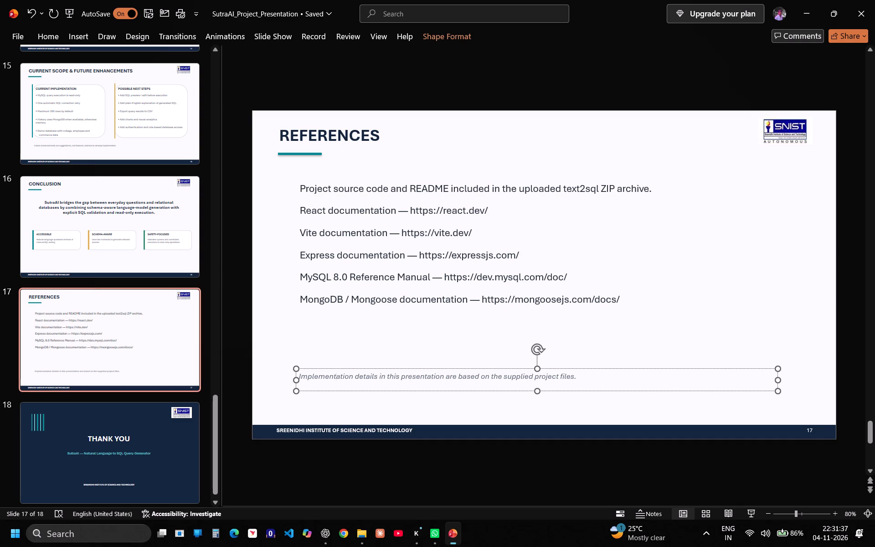
left_click(342, 368)
key("Delete")
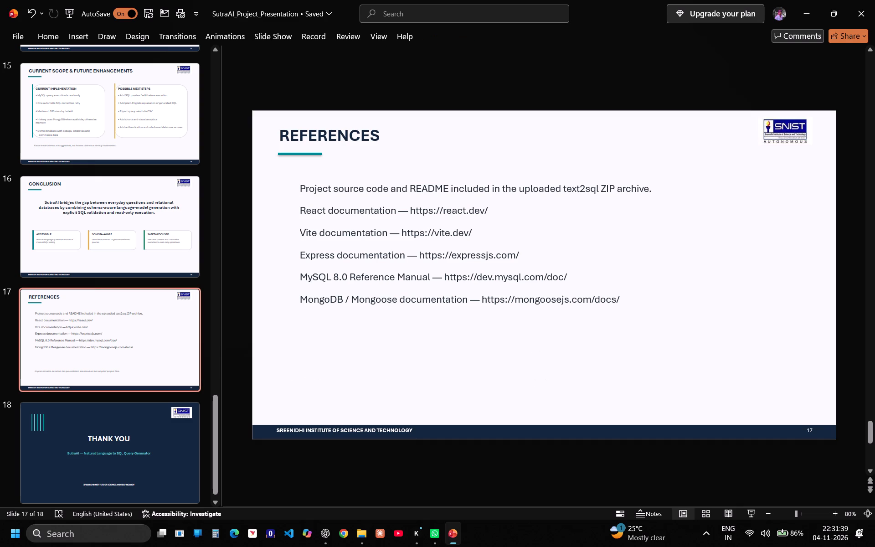
left_click(386, 76)
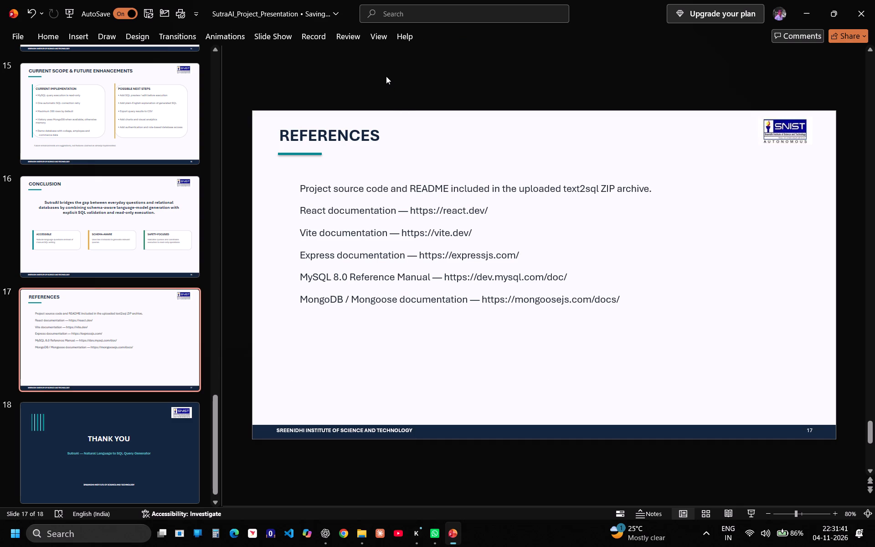
Switch to File Explorer, check the actions available for the text2sql folder inside the archive, and close the window.
left_click(365, 525)
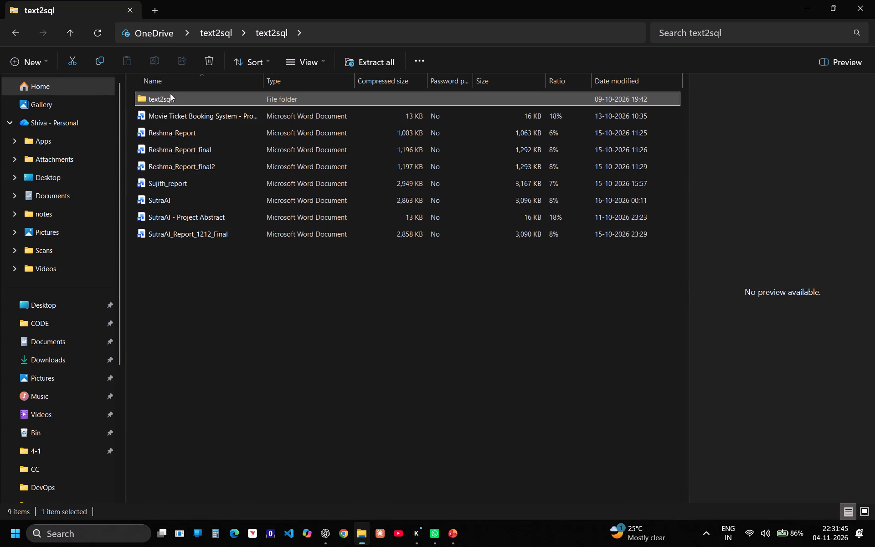
right_click(170, 93)
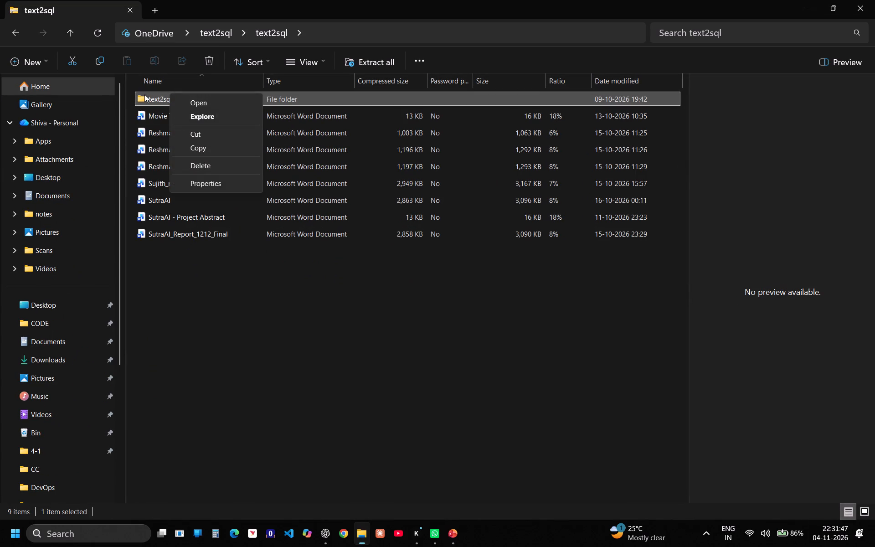
left_click(144, 94)
right_click(197, 98)
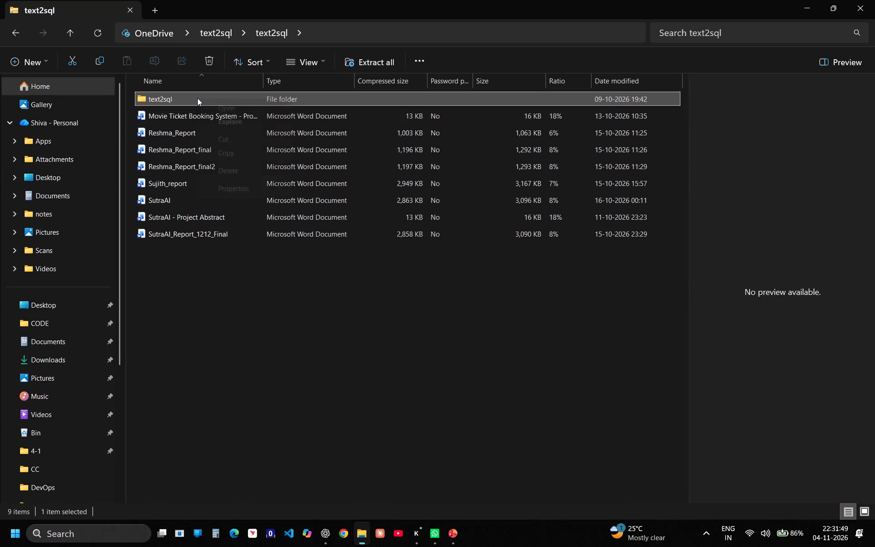
left_click(190, 99)
right_click(159, 95)
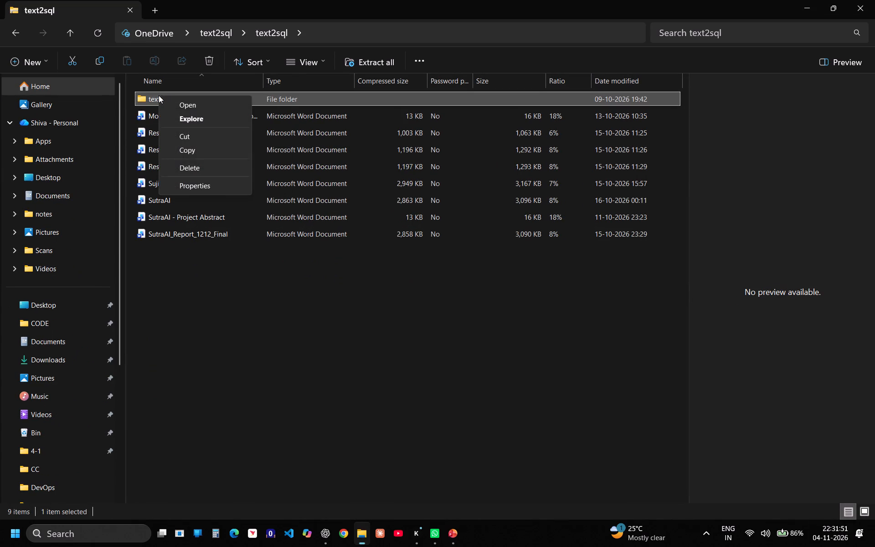
left_click(268, 93)
left_click(428, 59)
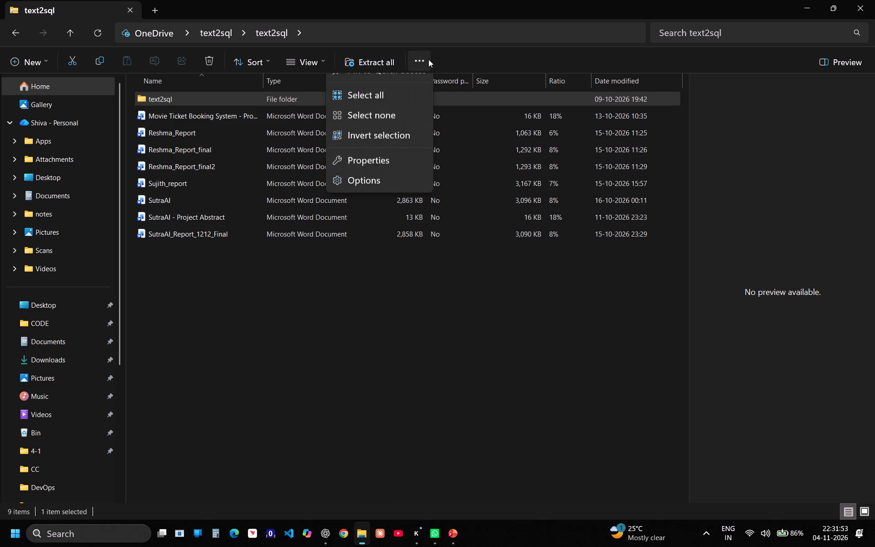
left_click(377, 284)
right_click(229, 102)
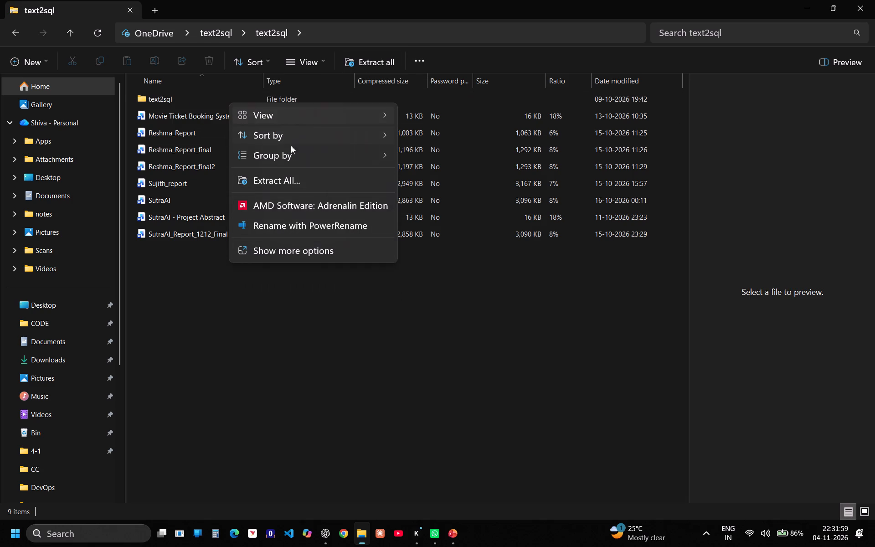
left_click(195, 304)
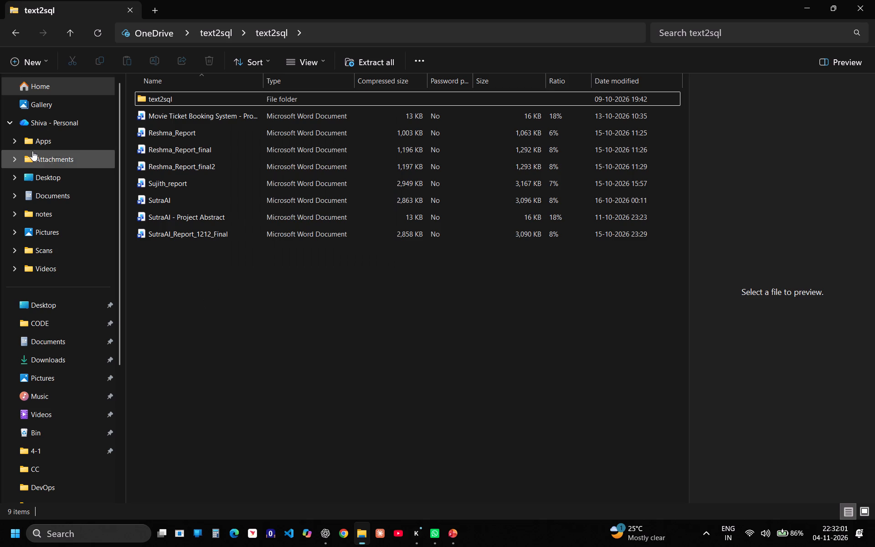
left_click(130, 9)
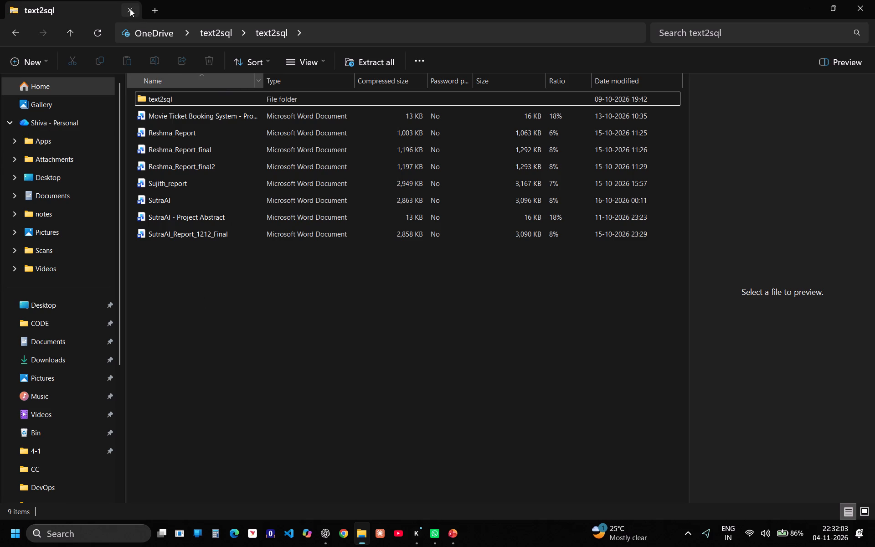
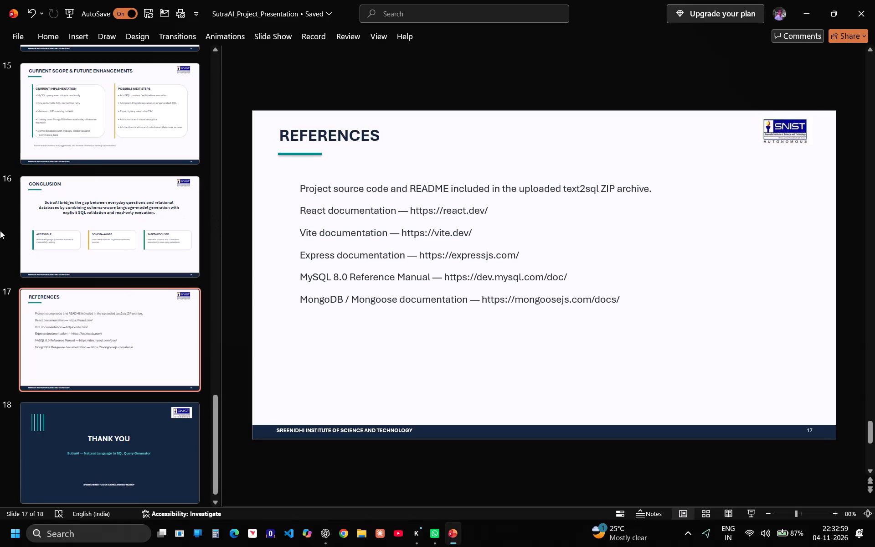
Look back through the slide thumbnails from the REFERENCES slide to the title slide.
scroll(143, 145, "up", 20)
scroll(128, 133, "up", 3)
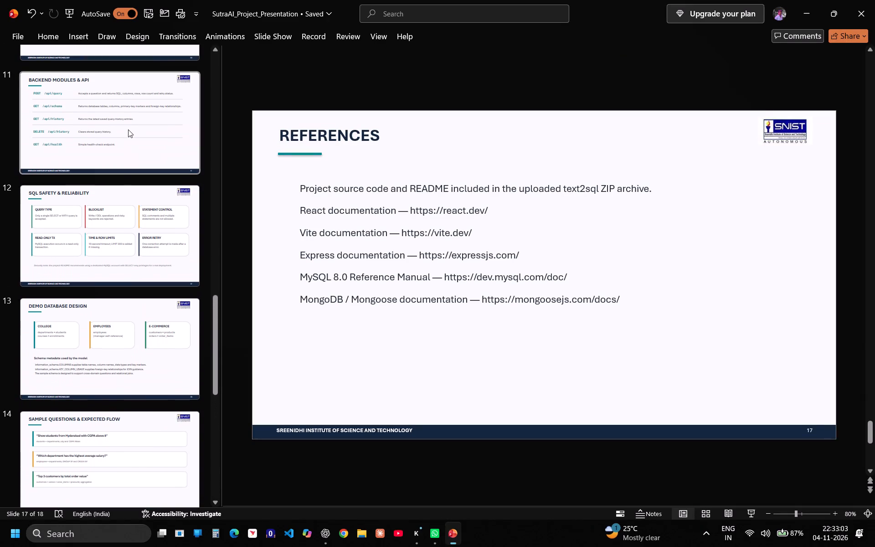
scroll(128, 129, "up", 19)
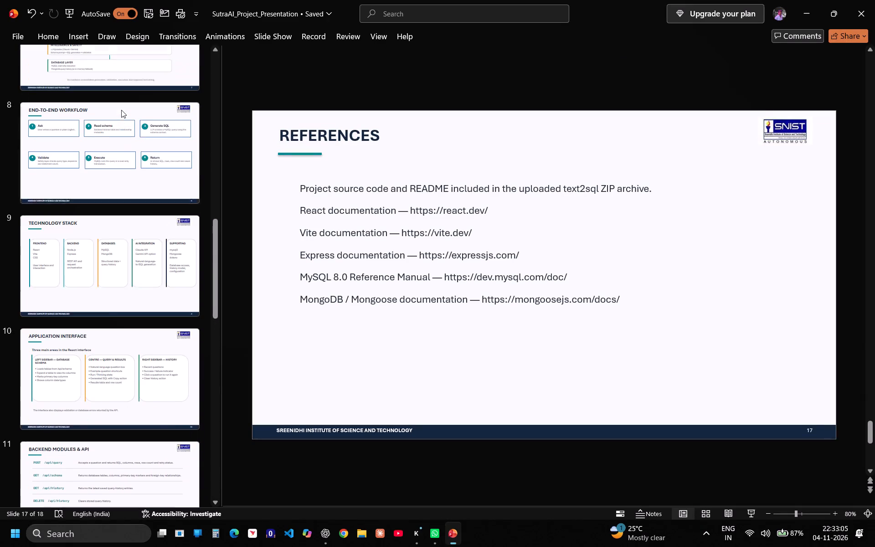
scroll(121, 110, "up", 8)
scroll(119, 101, "down", 1)
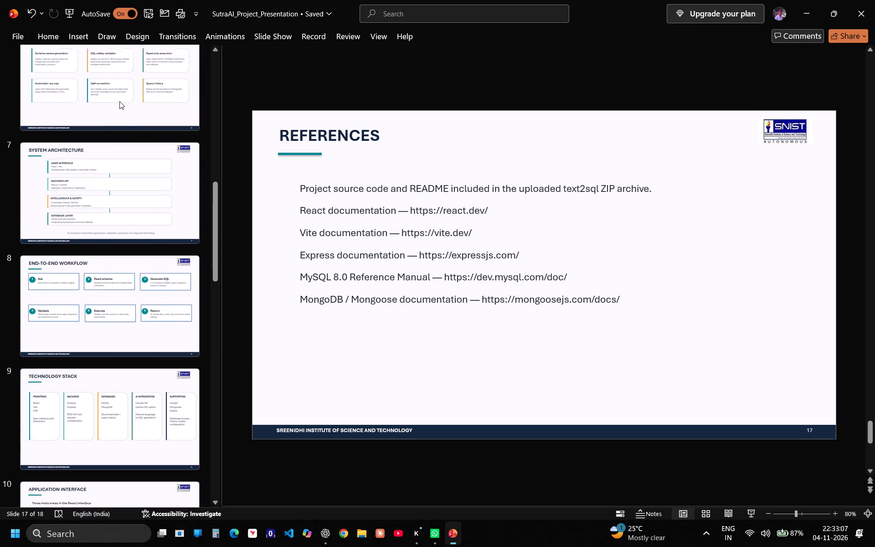
scroll(119, 101, "down", 1)
scroll(119, 98, "up", 20)
scroll(119, 98, "up", 4)
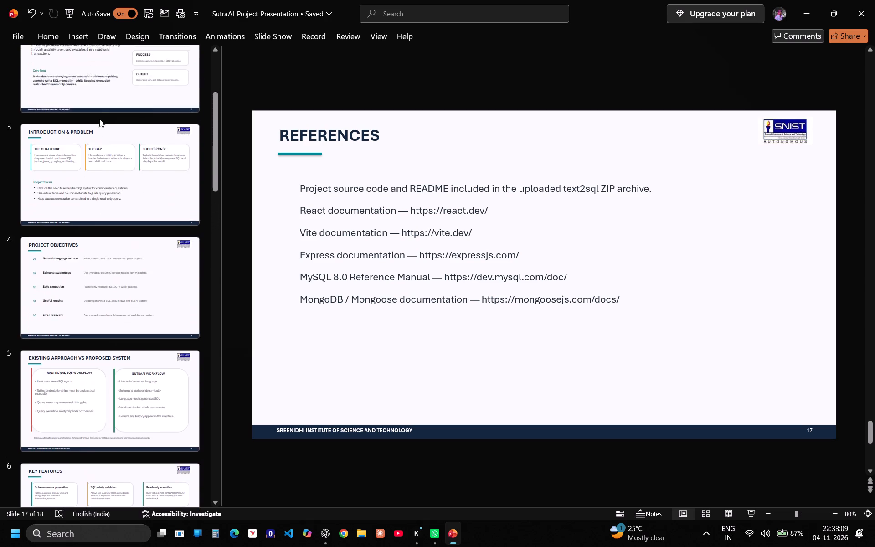
scroll(99, 119, "up", 17)
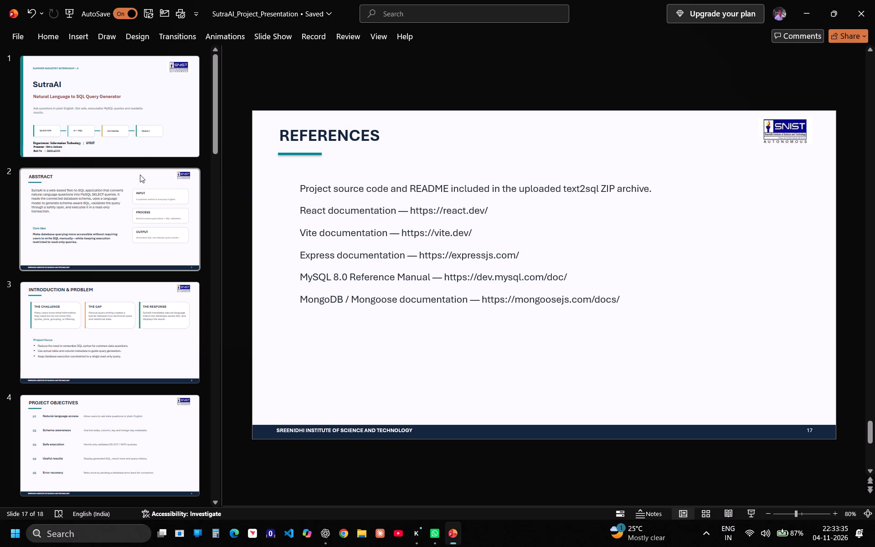
Remove the bold formatting from the Presenter, Roll No and Department lines on the title slide.
left_click(110, 86)
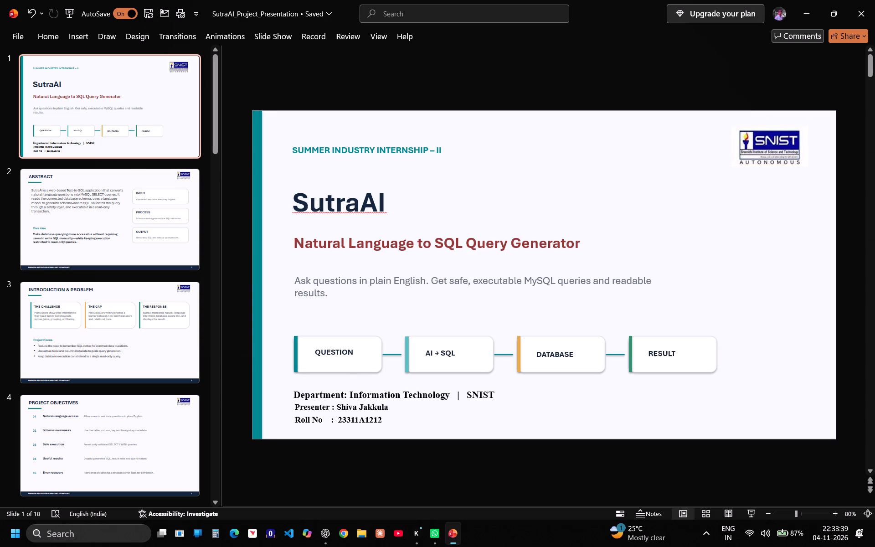
left_click(380, 418)
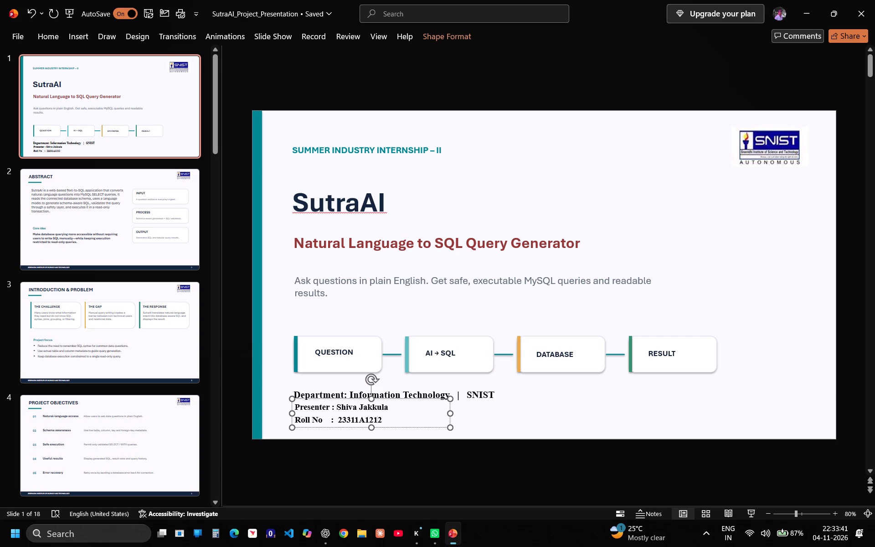
left_click_drag(383, 420, 301, 407)
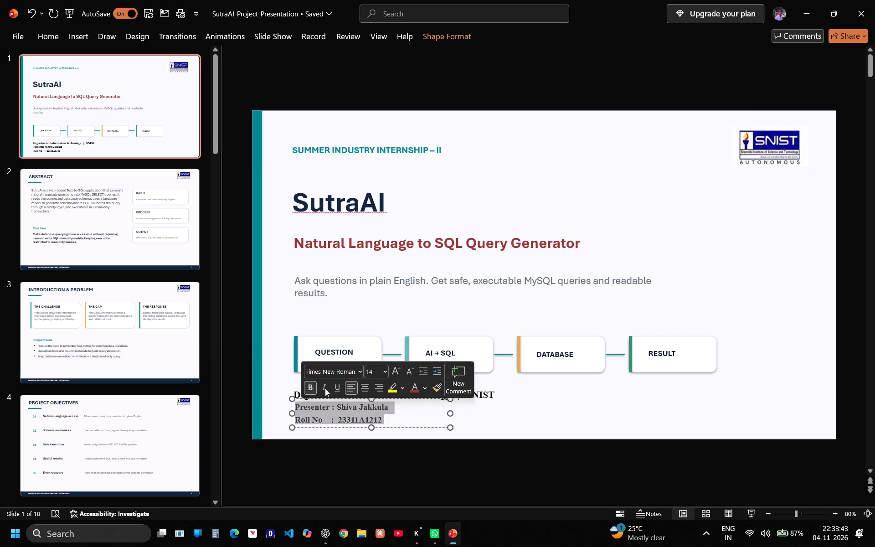
left_click(313, 387)
left_click(340, 453)
triple_click(479, 388)
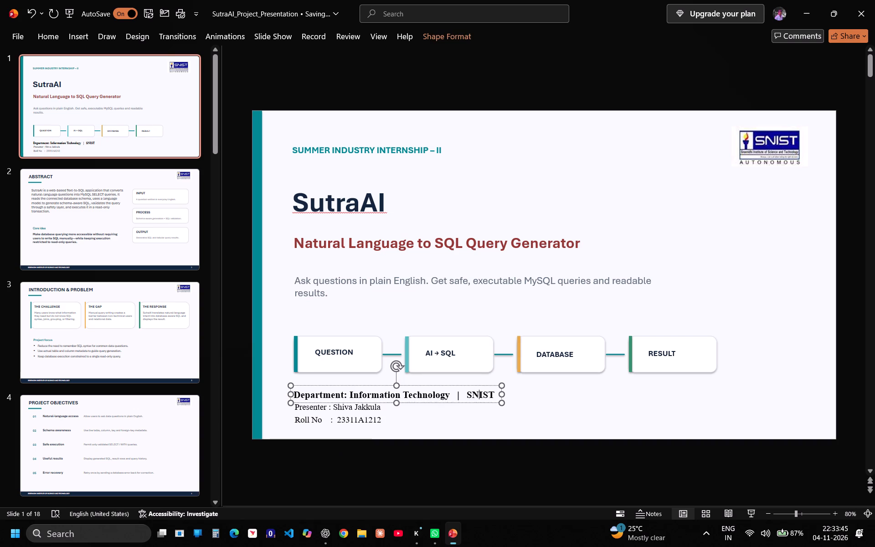
triple_click(478, 390)
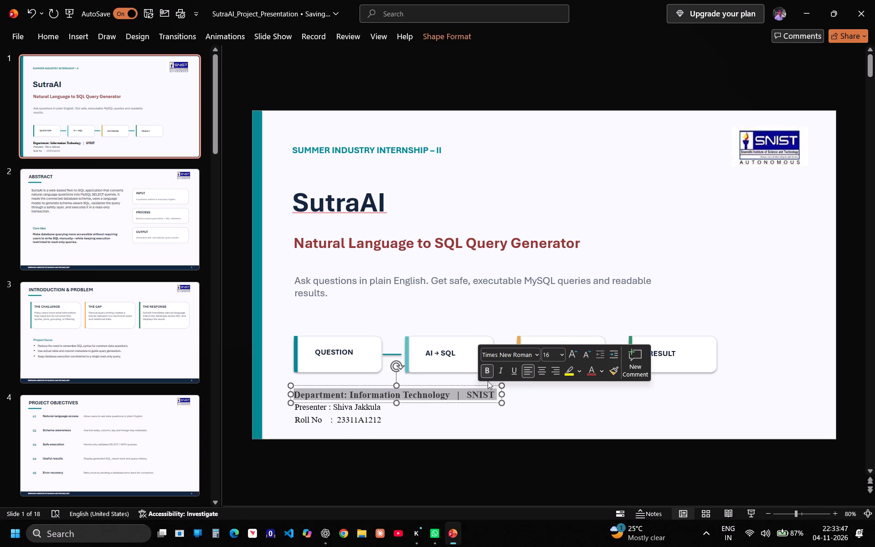
left_click(491, 374)
left_click(453, 445)
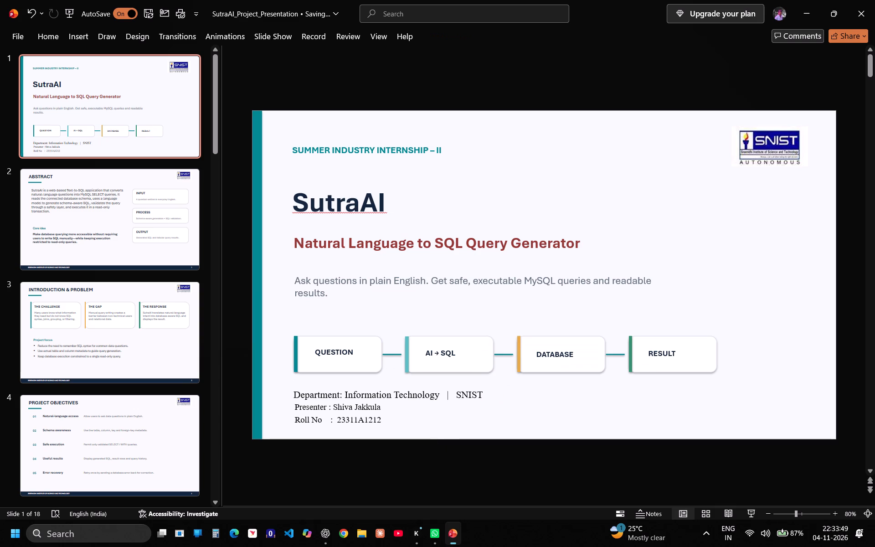
Set the font size of the presenter's surname on the title slide to 16.
left_click(389, 409)
left_click(358, 407)
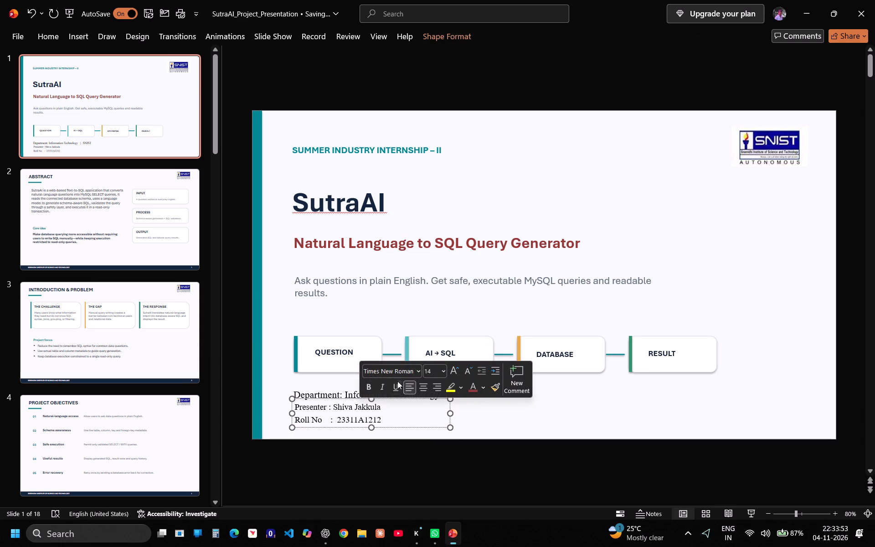
left_click(443, 373)
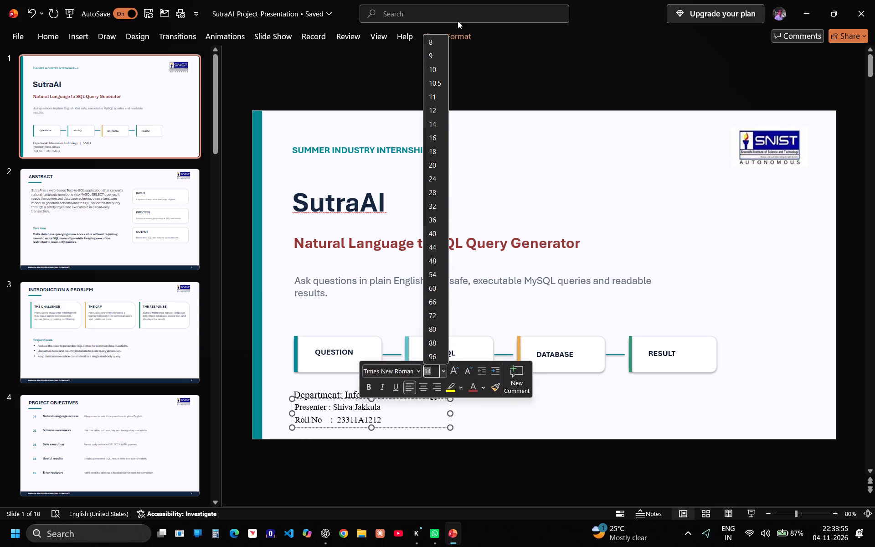
left_click(435, 134)
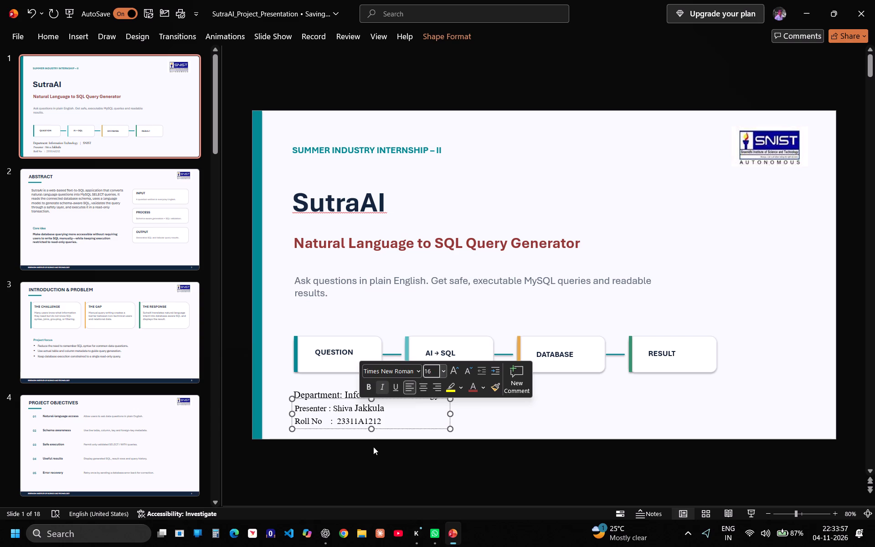
left_click(390, 461)
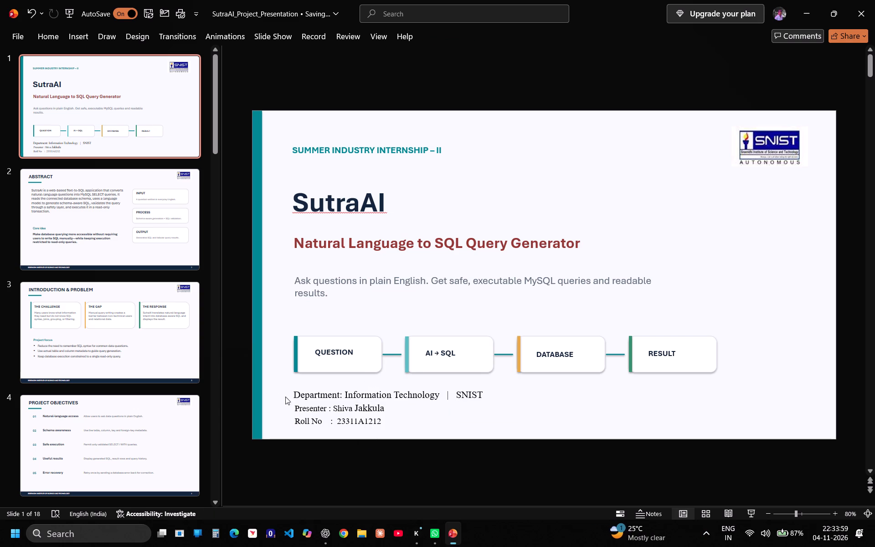
left_click(301, 398)
left_click(297, 416)
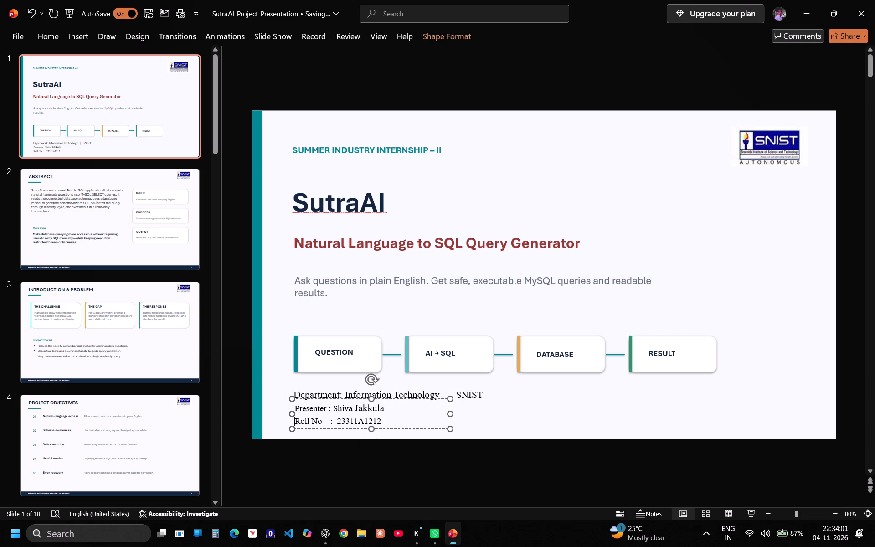
left_click(240, 365)
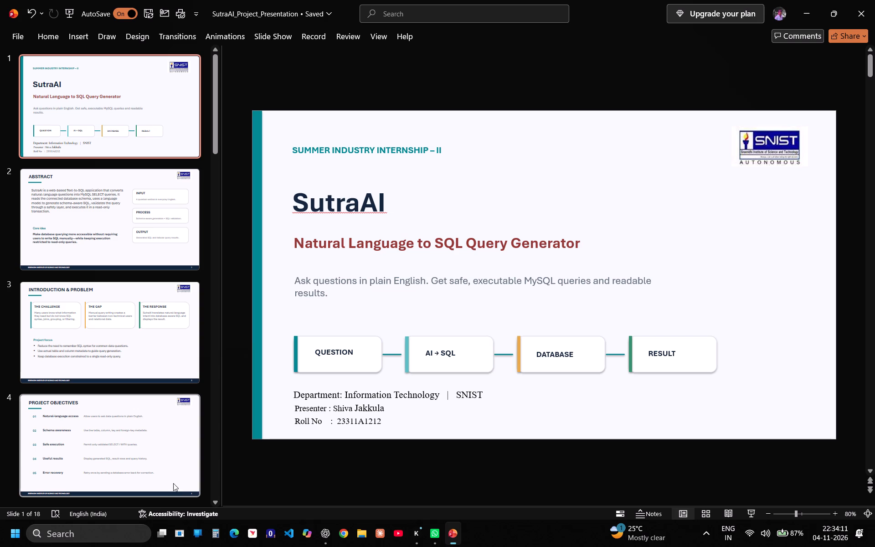
Narrow the slide thumbnail area and review the ABSTRACT and INTRODUCTION & PROBLEM slides.
left_click_drag(221, 228, 174, 227)
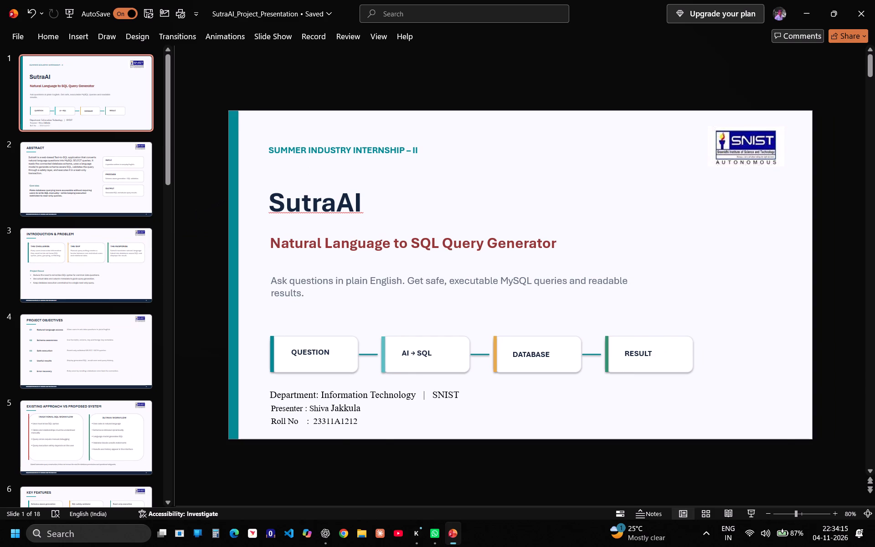
scroll(539, 161, "down", 1)
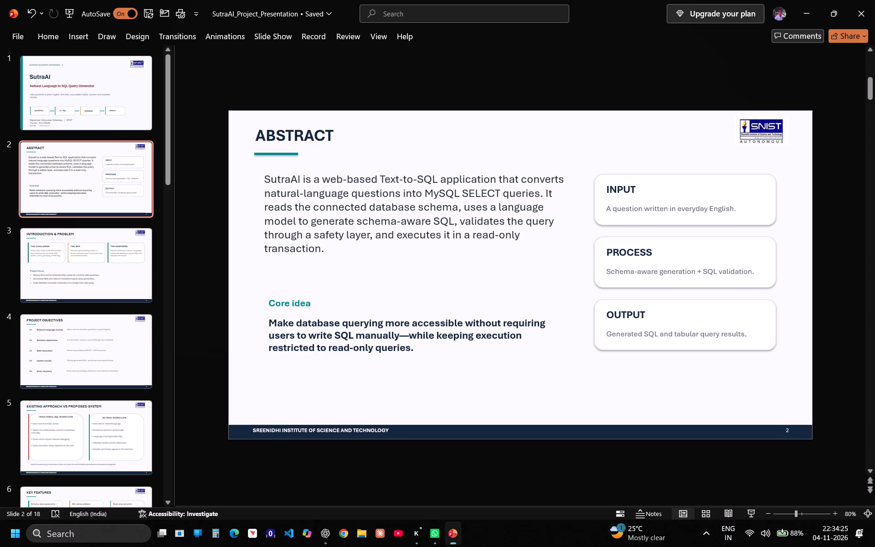
scroll(402, 239, "down", 1)
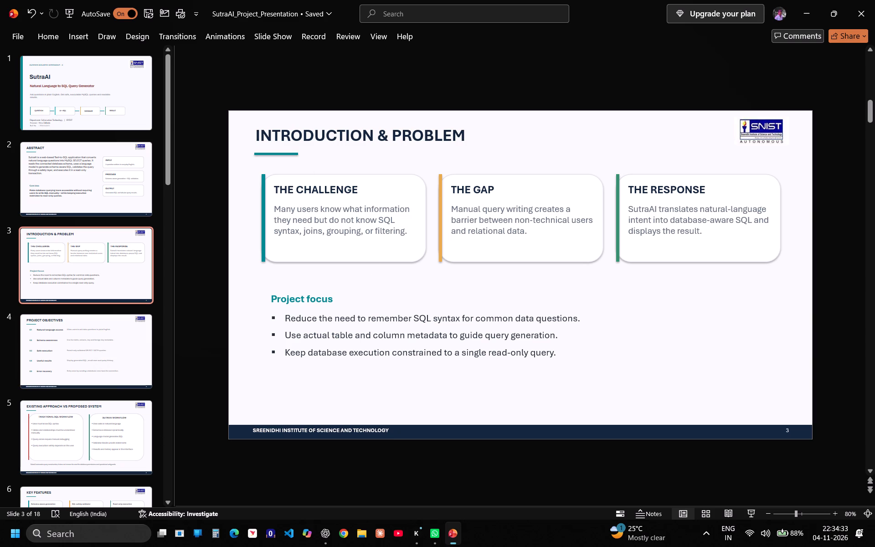
left_click(442, 173)
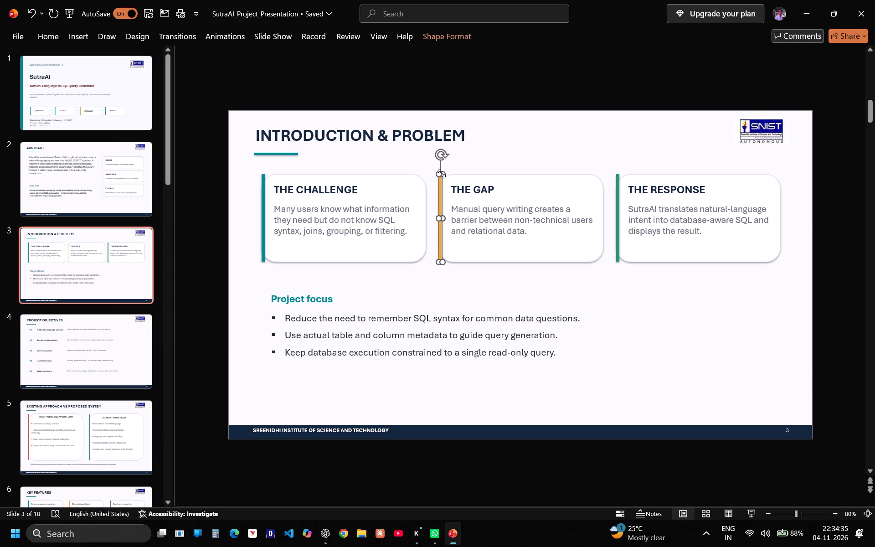
left_click(396, 93)
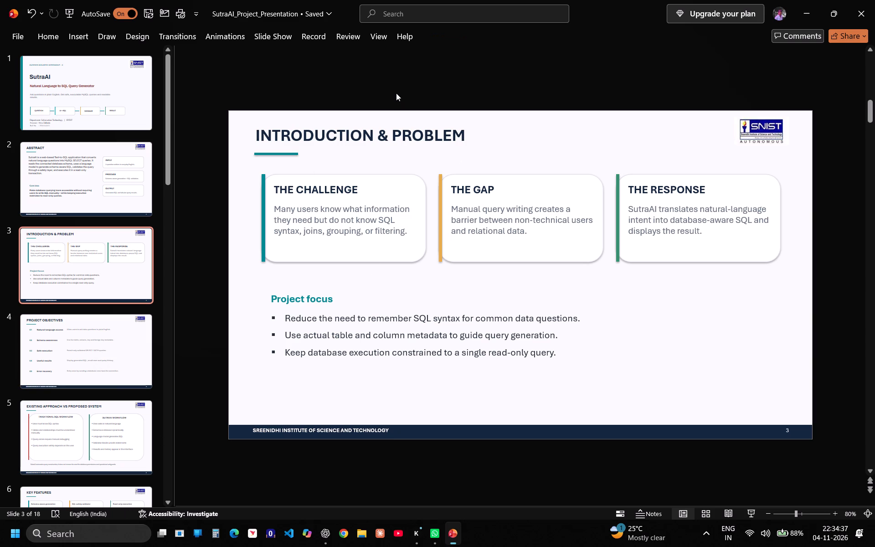
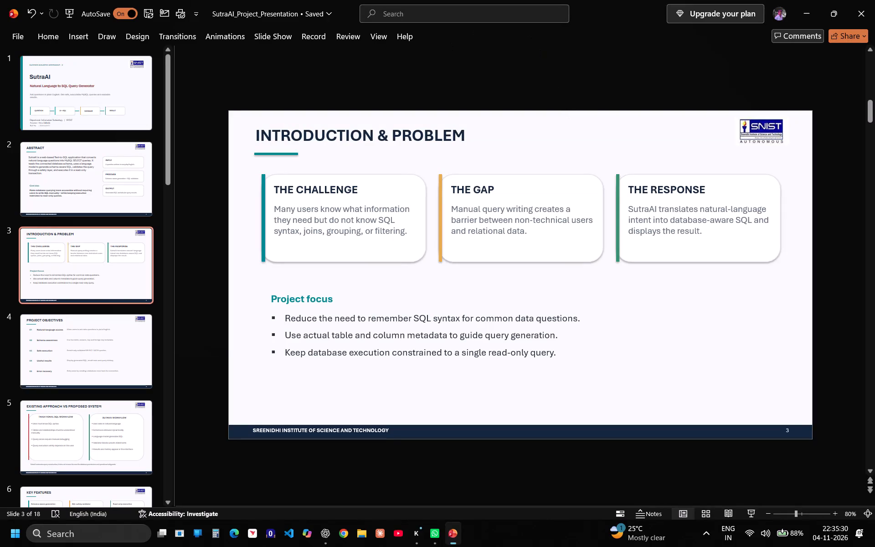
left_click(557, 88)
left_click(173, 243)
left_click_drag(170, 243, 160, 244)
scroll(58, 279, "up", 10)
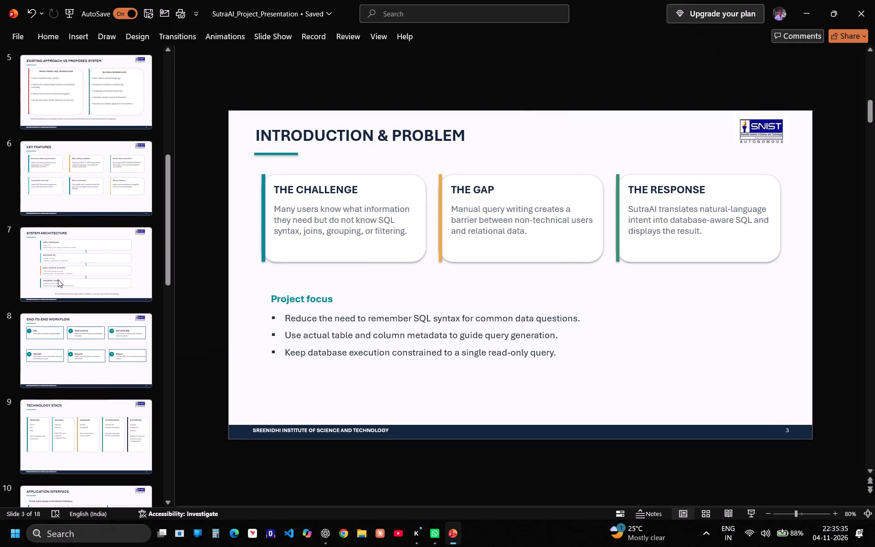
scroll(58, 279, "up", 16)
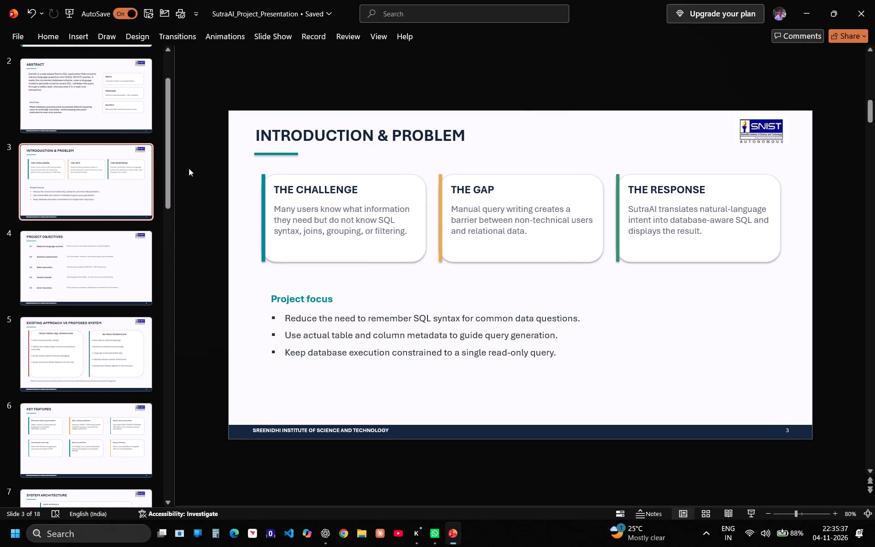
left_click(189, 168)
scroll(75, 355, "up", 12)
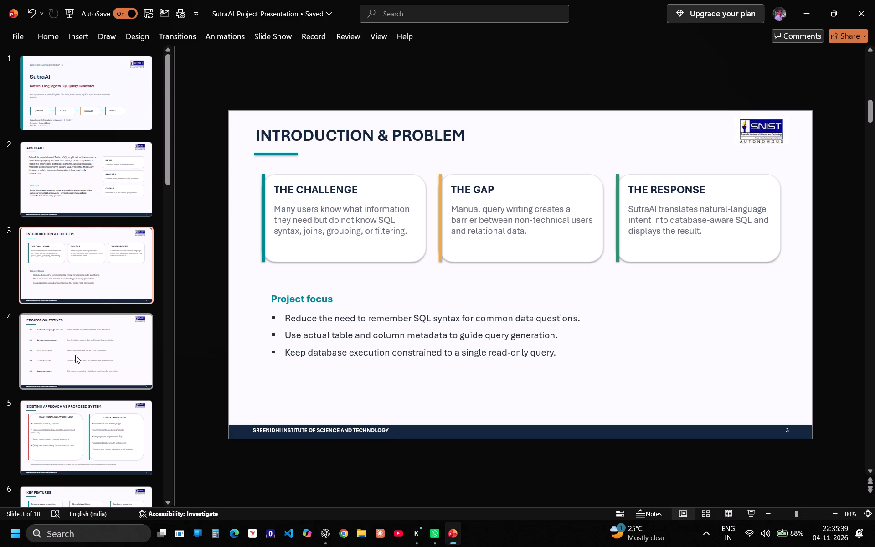
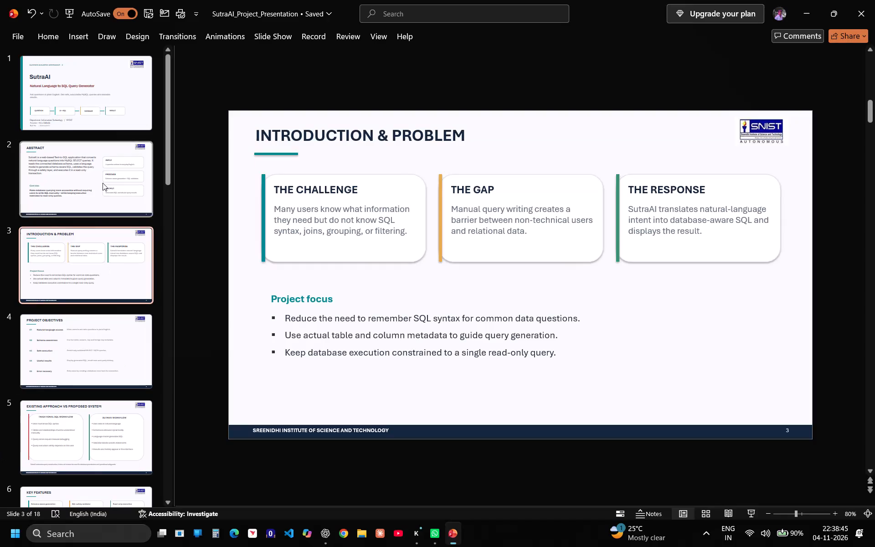
Open the title slide and check the presenter and roll number lines.
left_click(103, 128)
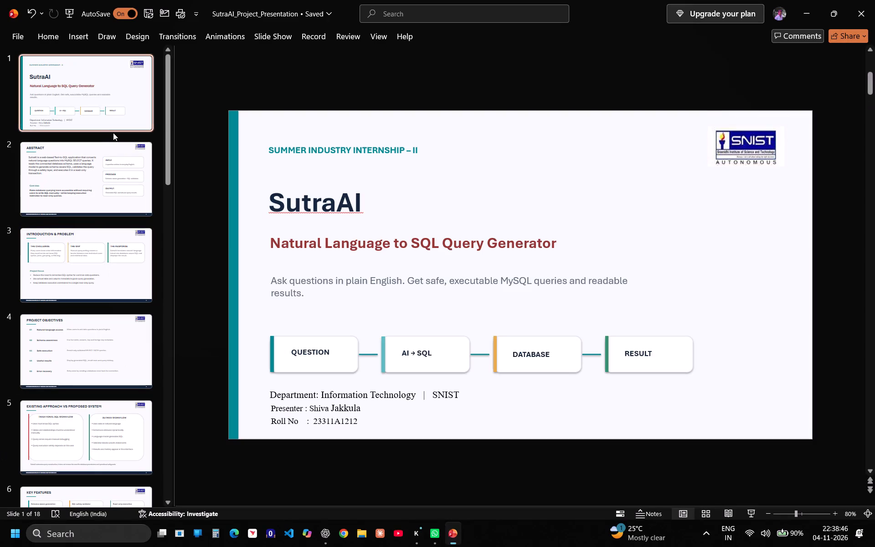
left_click(305, 410)
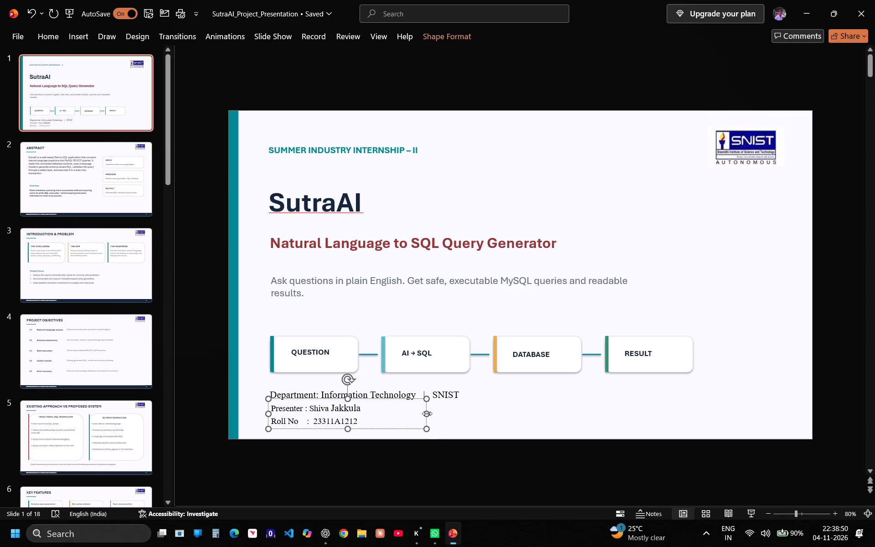
left_click(185, 306)
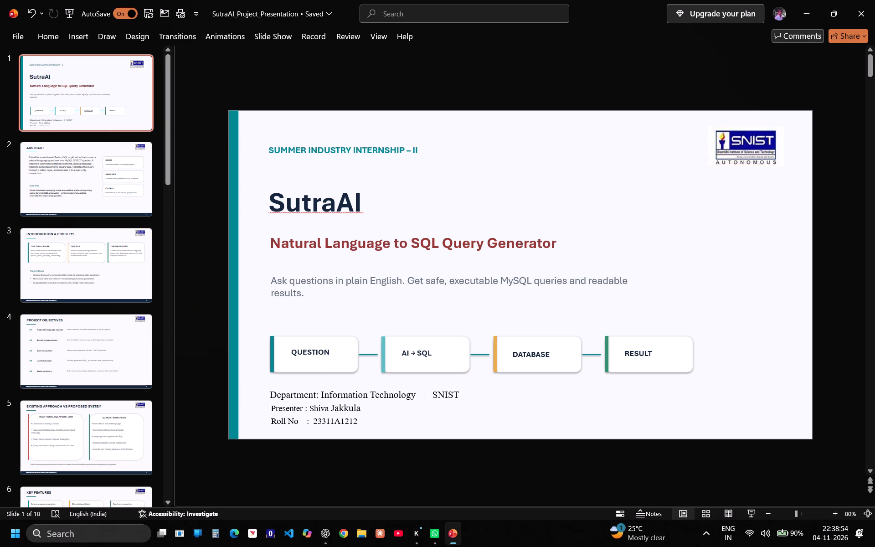
left_click(350, 420)
left_click(362, 420)
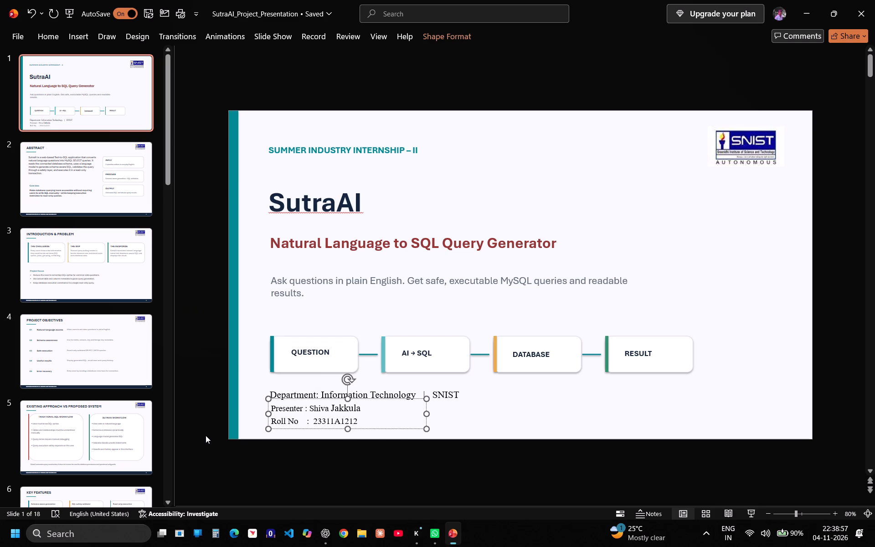
left_click(241, 429)
left_click(213, 410)
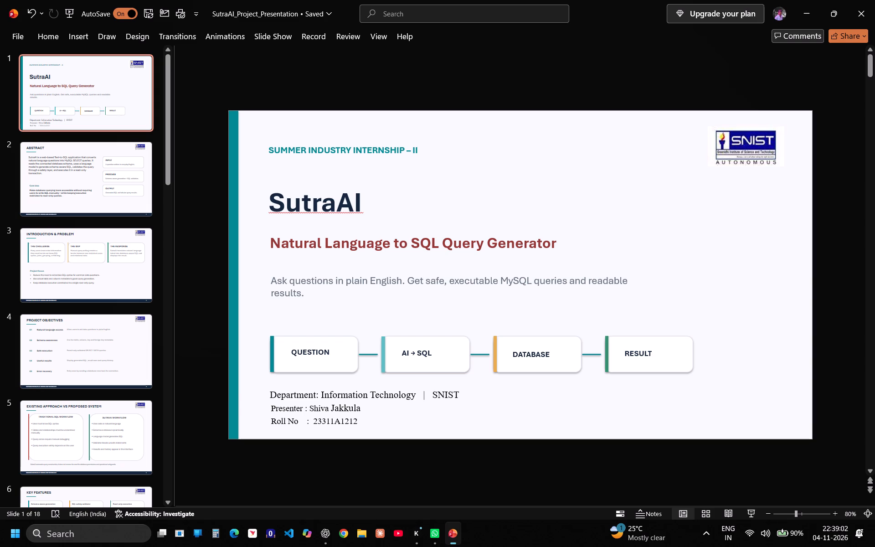
Remove the extra spaces around the separator bar between "Information Technology" and "SNIST" in the title slide's department line.
left_click(423, 390)
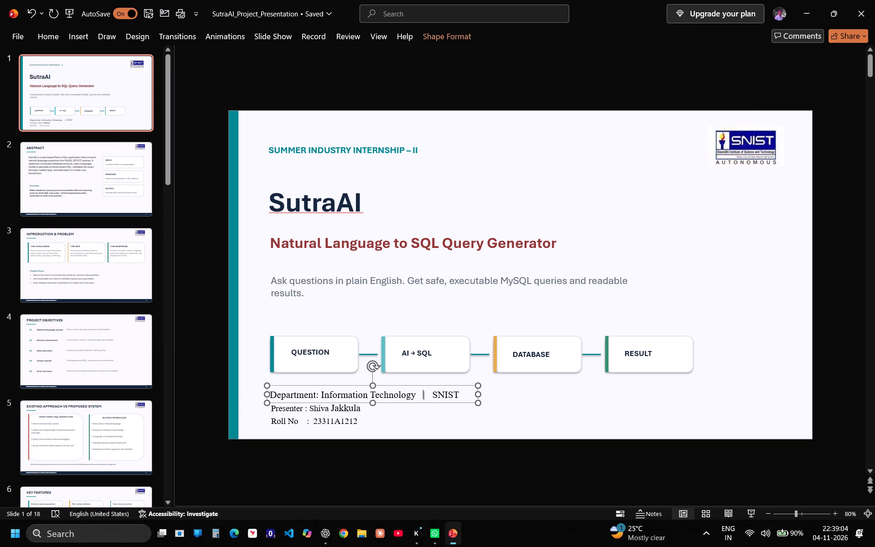
key("BackSpace")
key("BackSpace")
key("Right")
key("Right")
key("Right")
key("Right")
key("BackSpace")
key("BackSpace")
left_click(422, 462)
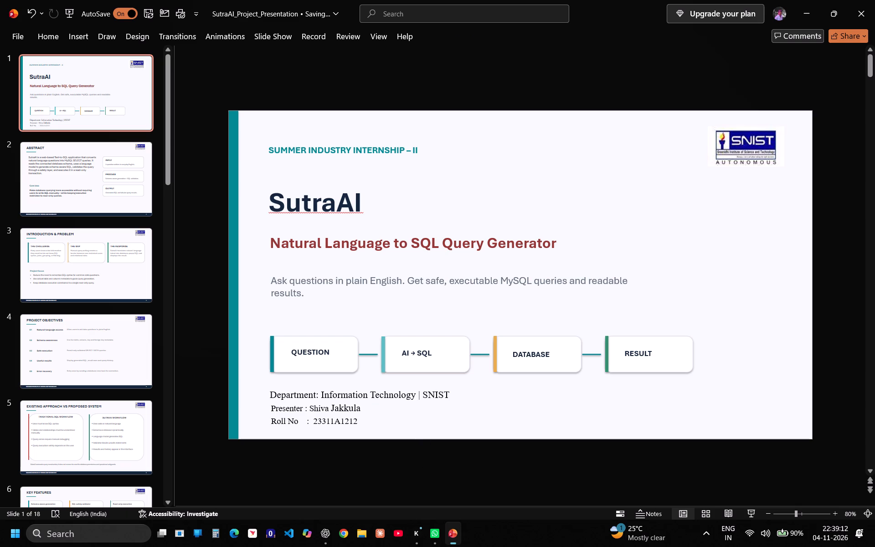
Make the separator bar before "SNIST" in the department line bold.
left_click(421, 390)
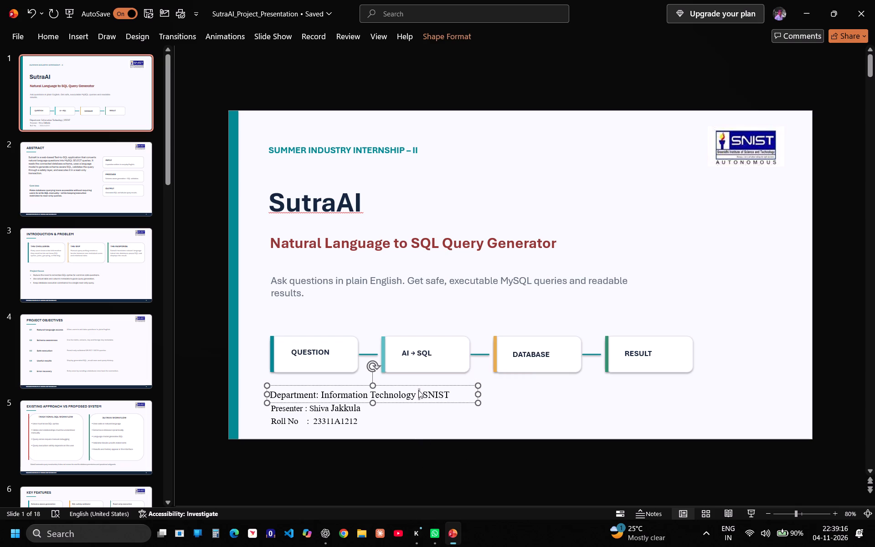
left_click(422, 393)
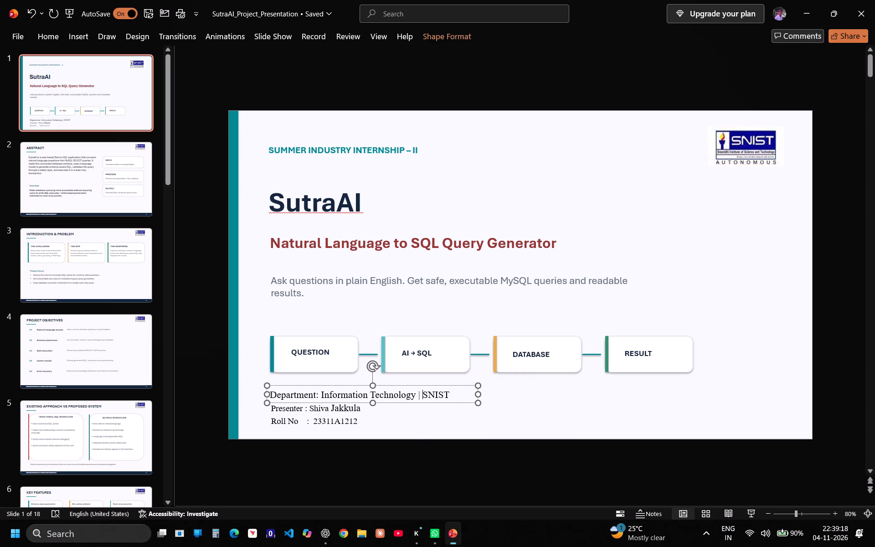
left_click(420, 392)
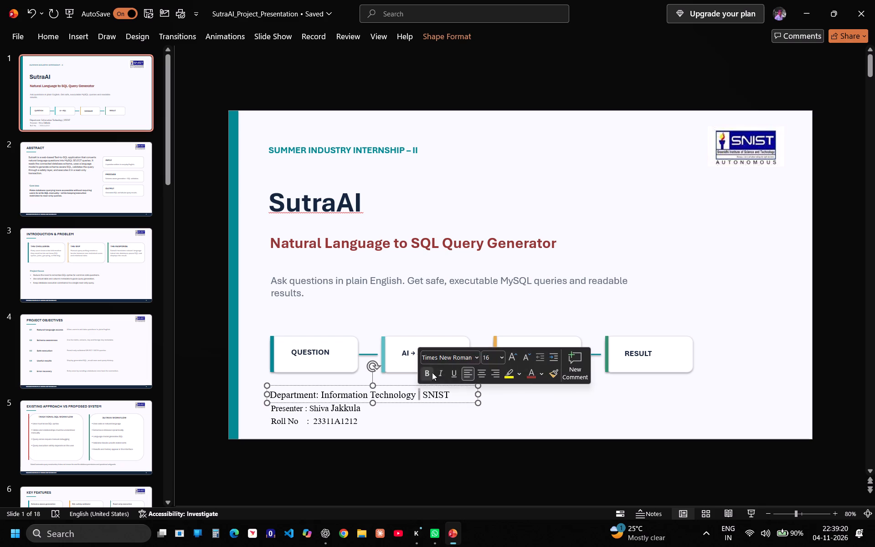
left_click(427, 370)
left_click(471, 457)
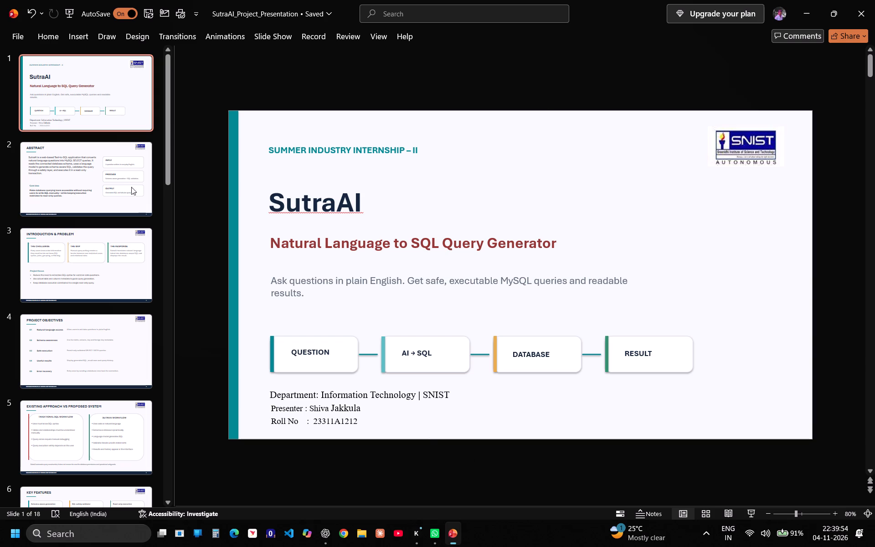
Look through the slide thumbnails down to the closing Thank You slide.
scroll(99, 211, "down", 9)
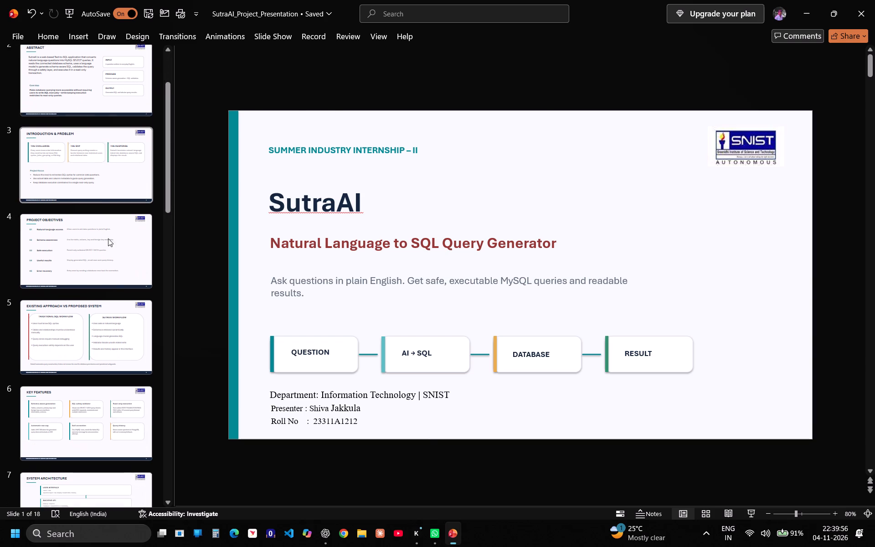
scroll(108, 238, "down", 5)
scroll(138, 226, "up", 1)
scroll(138, 226, "down", 2)
scroll(110, 387, "down", 20)
scroll(110, 387, "down", 3)
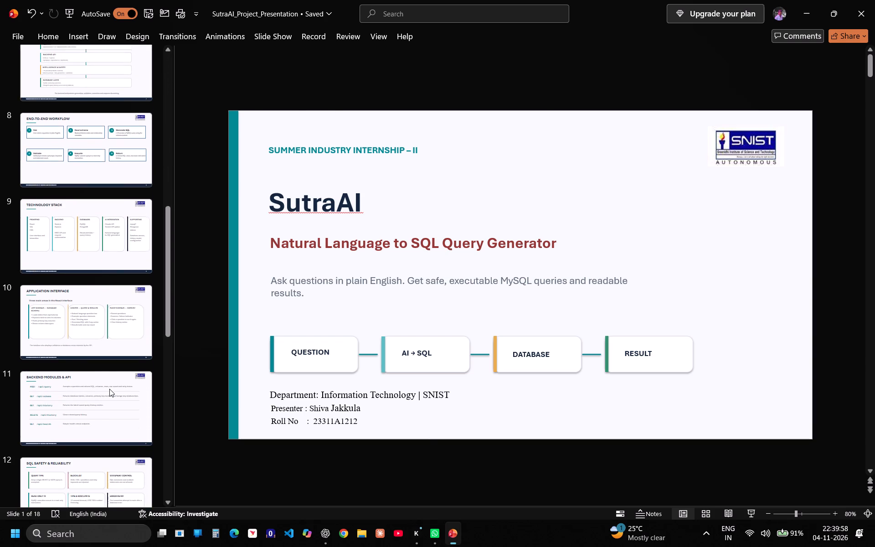
scroll(109, 389, "down", 9)
scroll(120, 410, "down", 12)
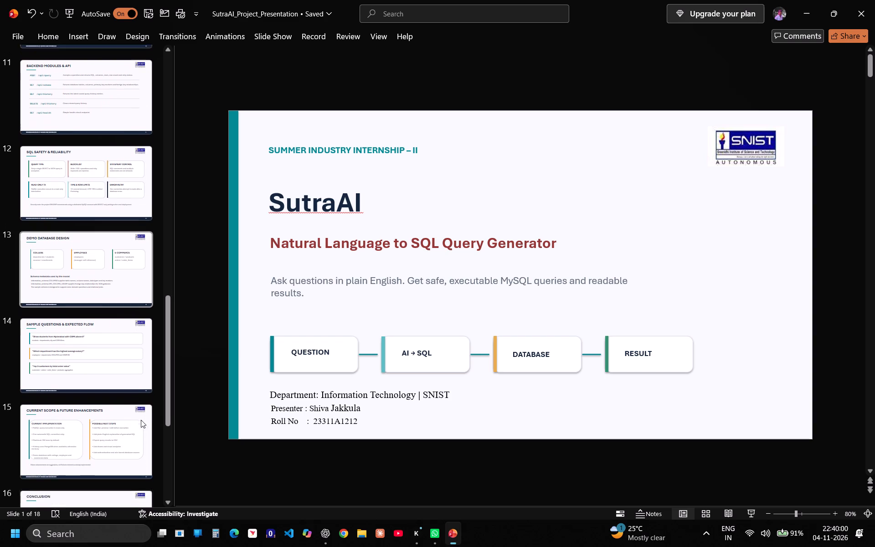
scroll(160, 393, "down", 7)
scroll(99, 402, "up", 1)
scroll(99, 402, "down", 5)
scroll(99, 402, "up", 1)
scroll(99, 402, "down", 7)
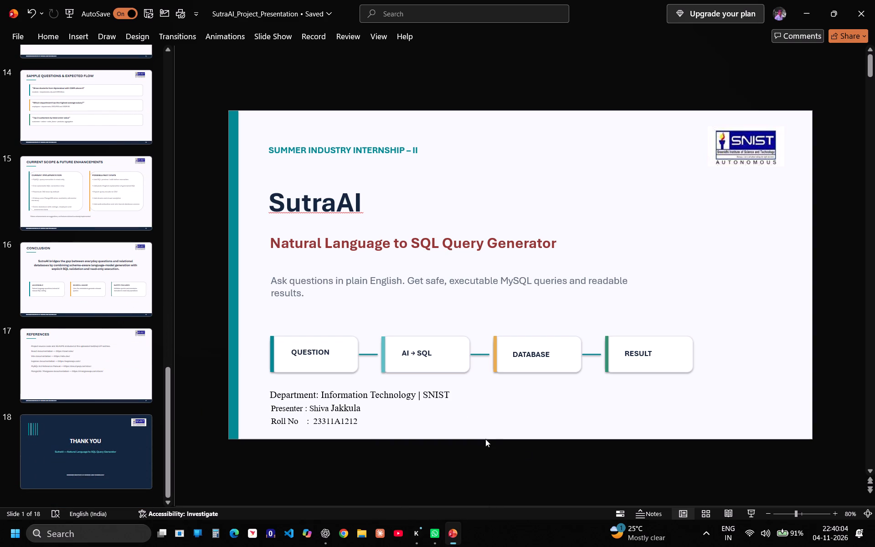
Extend the three connector lines between the QUESTION, AI → SQL, DATABASE and RESULT cards so each reaches the following card.
left_click(361, 351)
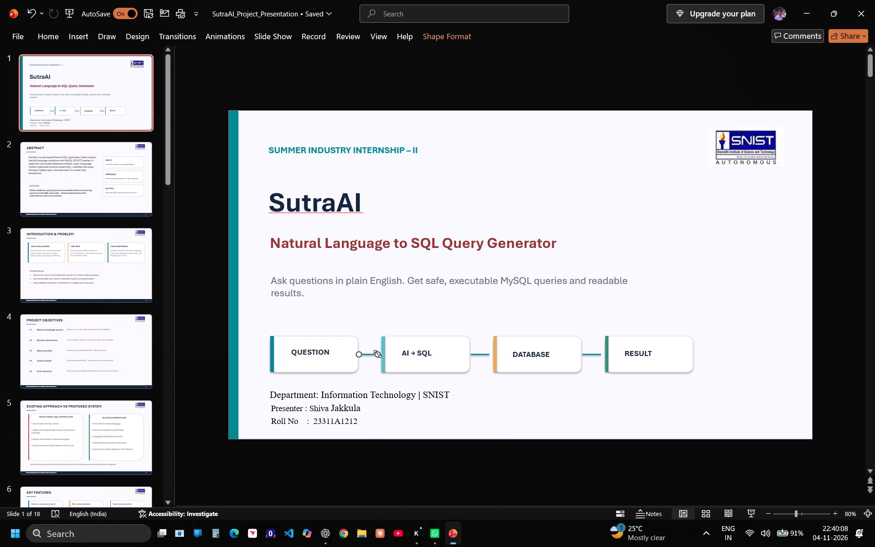
left_click_drag(377, 354, 382, 355)
left_click(468, 465)
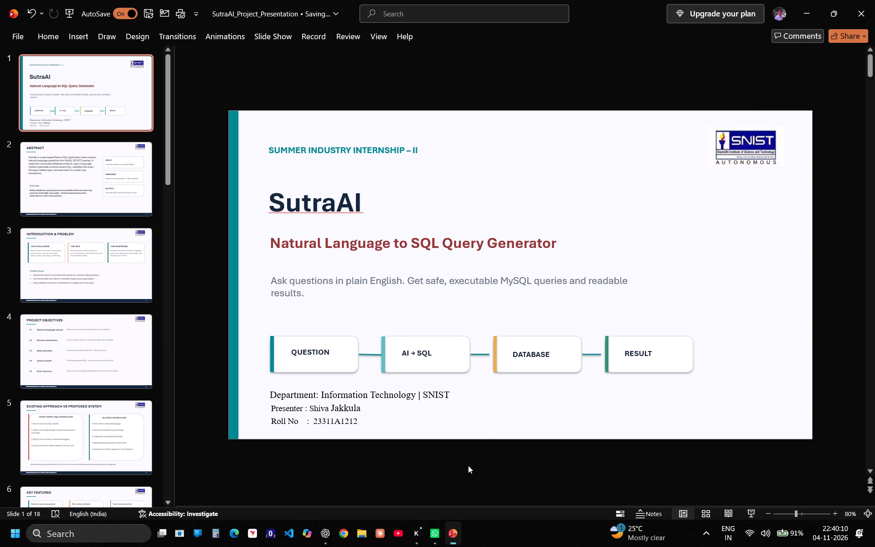
left_click(485, 353)
left_click_drag(488, 354, 492, 354)
left_click(543, 493)
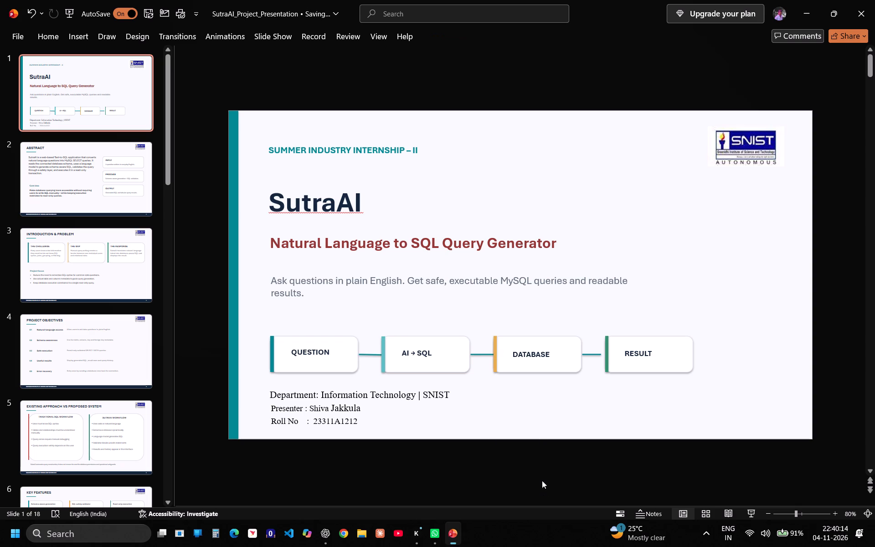
left_click(594, 356)
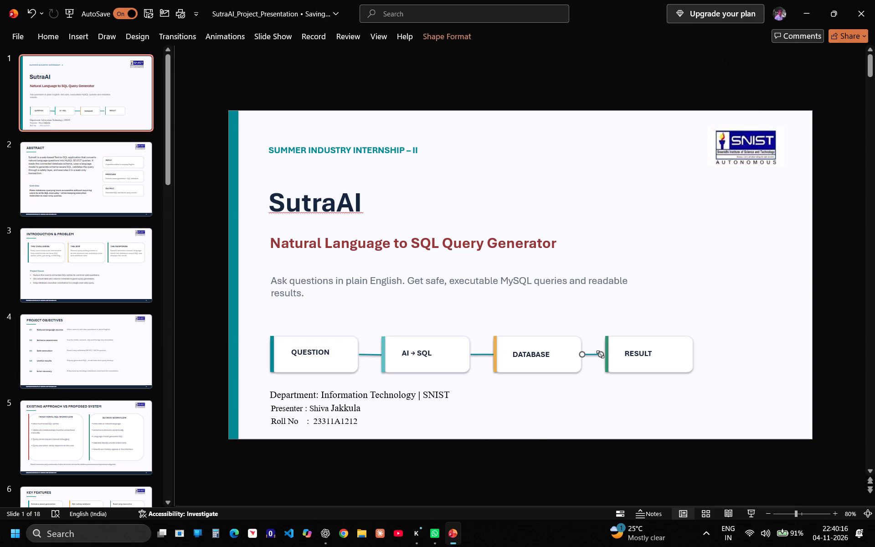
left_click(602, 354)
left_click(595, 460)
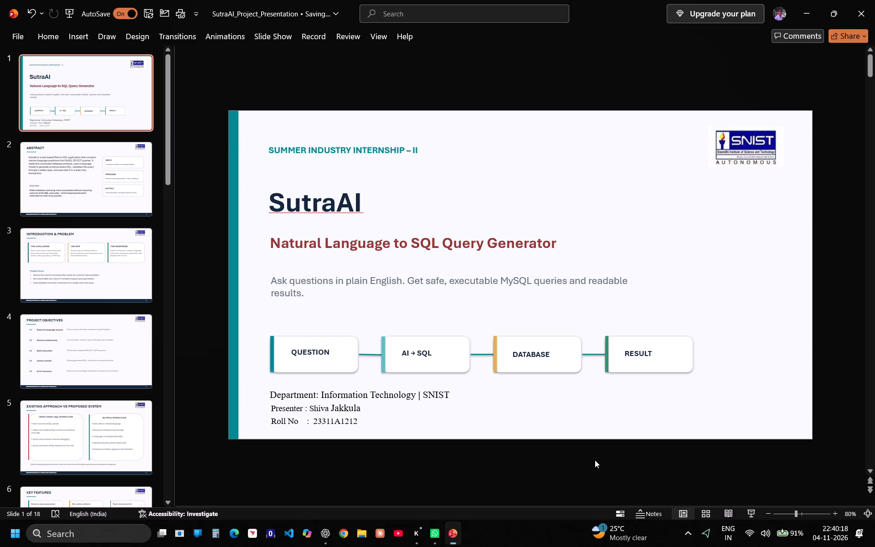
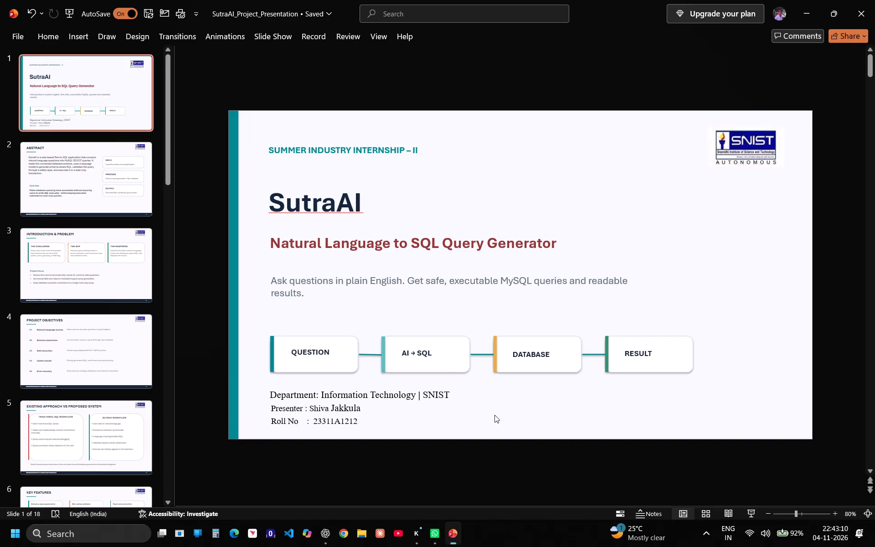
On the System Architecture slide, extend the USER INTERFACE card's teal accent bar up to the card's top edge and align it with the left edge.
scroll(63, 181, "down", 11)
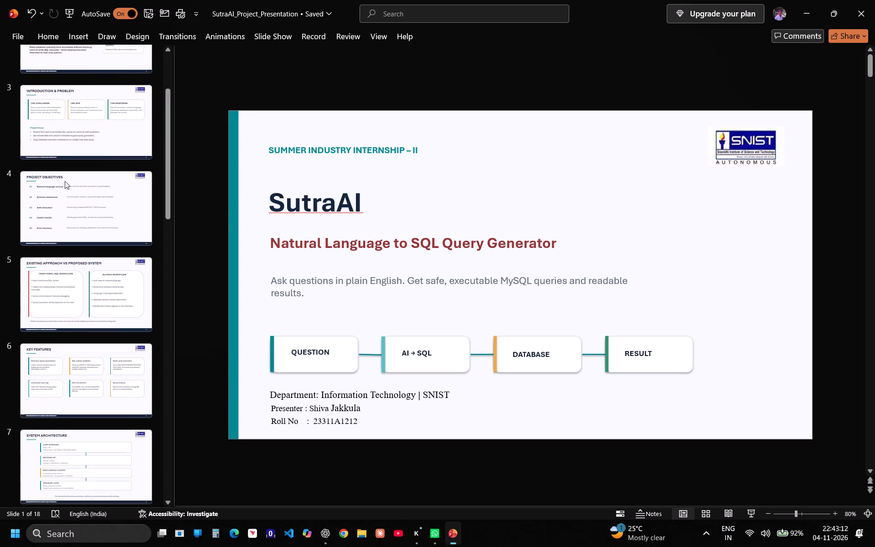
scroll(65, 181, "down", 11)
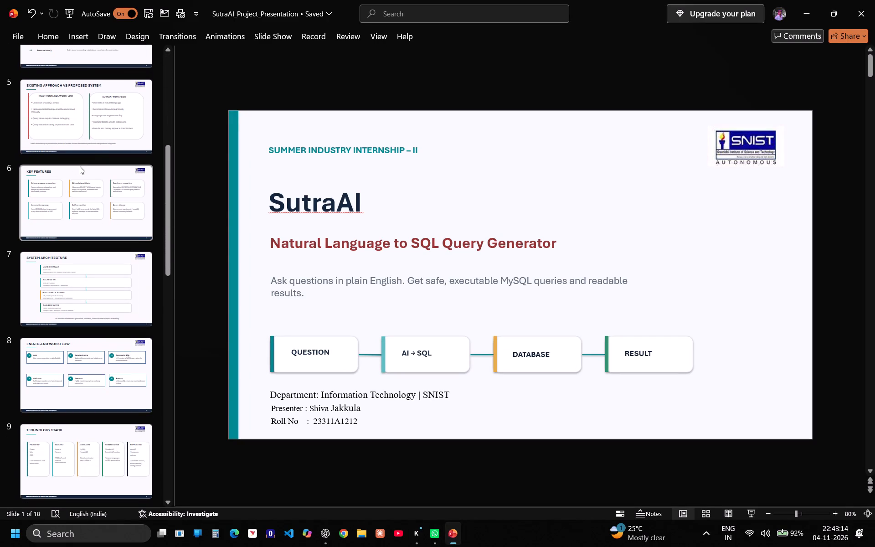
left_click(88, 166)
left_click_drag(175, 208, 200, 211)
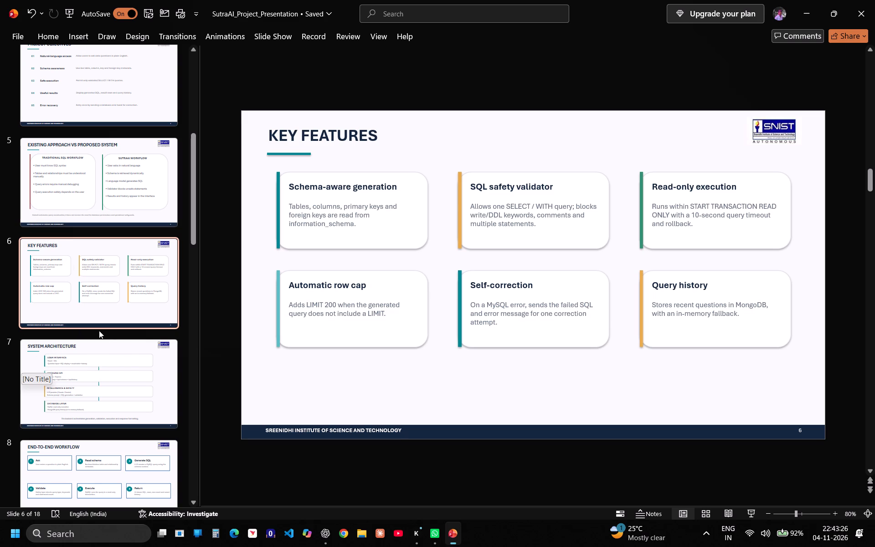
left_click(97, 344)
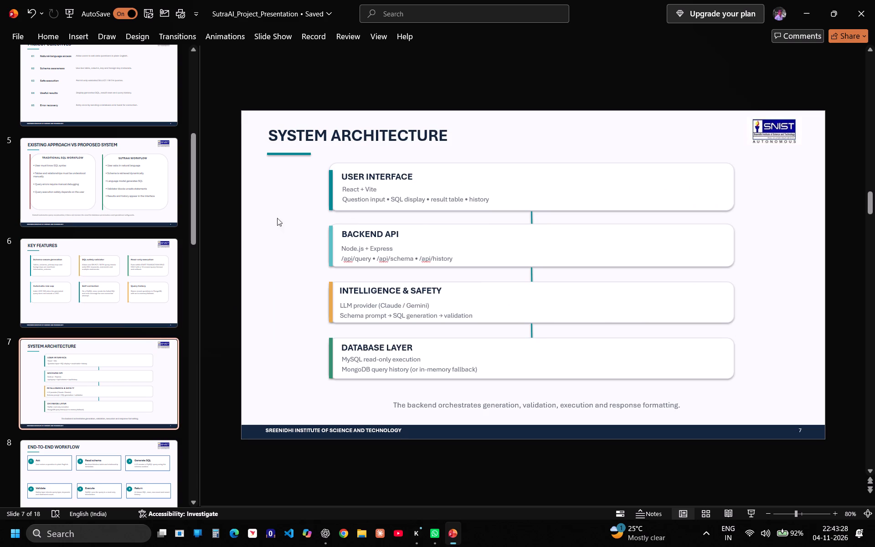
left_click(331, 184)
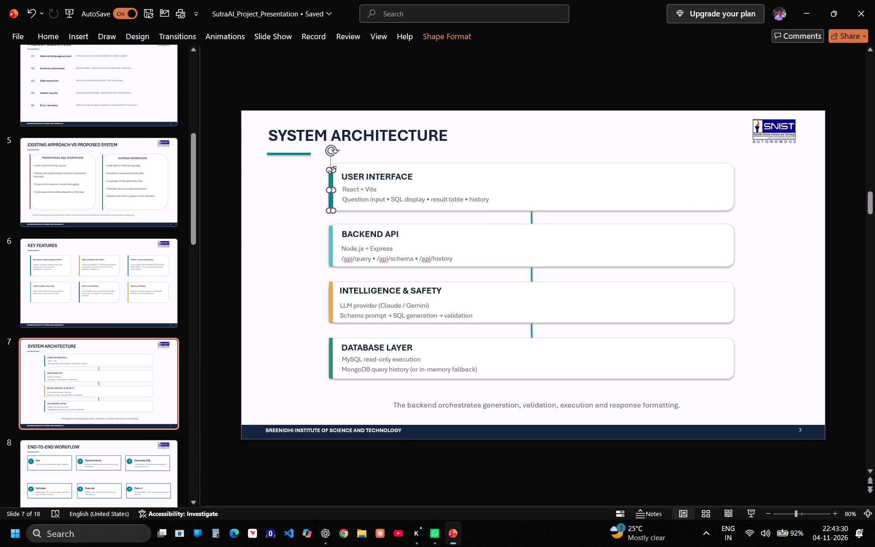
left_click_drag(332, 170, 332, 164)
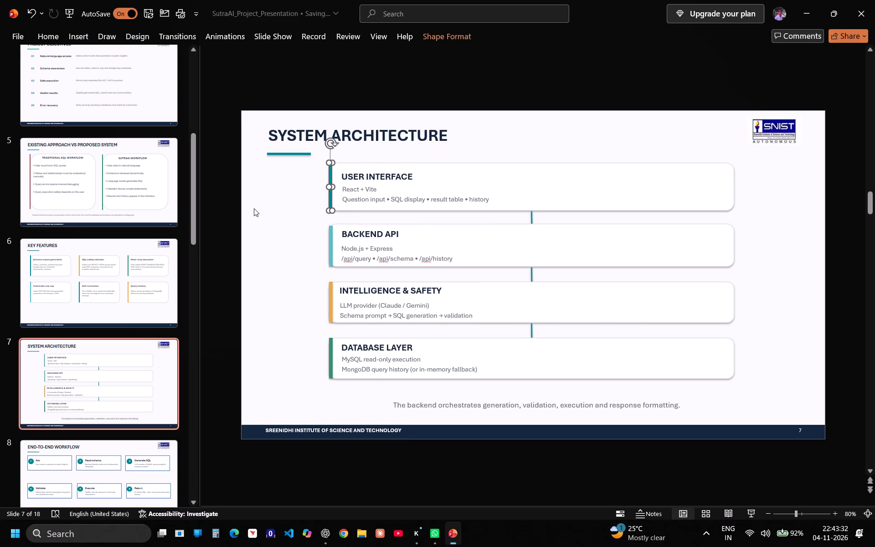
left_click(234, 201)
Lengthen the BACKEND API card's accent bar slightly and reposition it along the card's left edge to span the card's height.
left_click(331, 234)
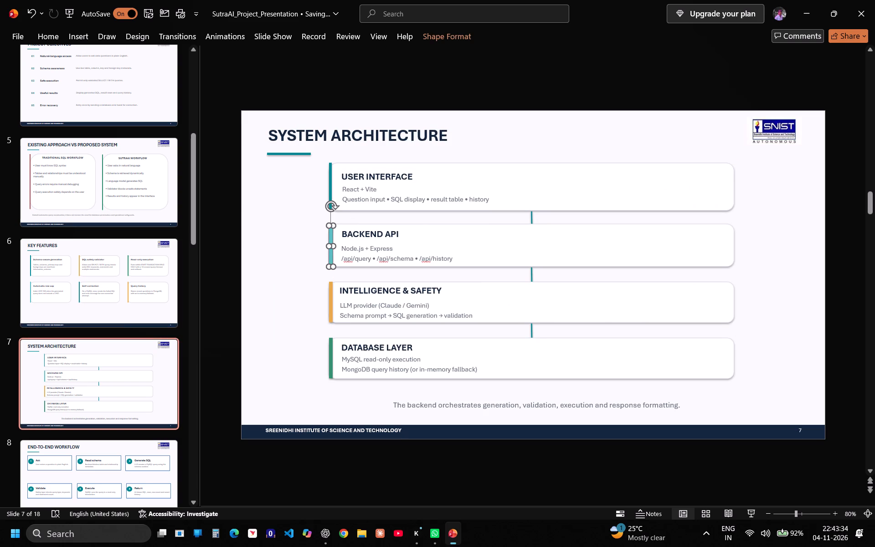
left_click(334, 225)
key("Down")
key("Down")
key("Down")
key("Down")
key("Down")
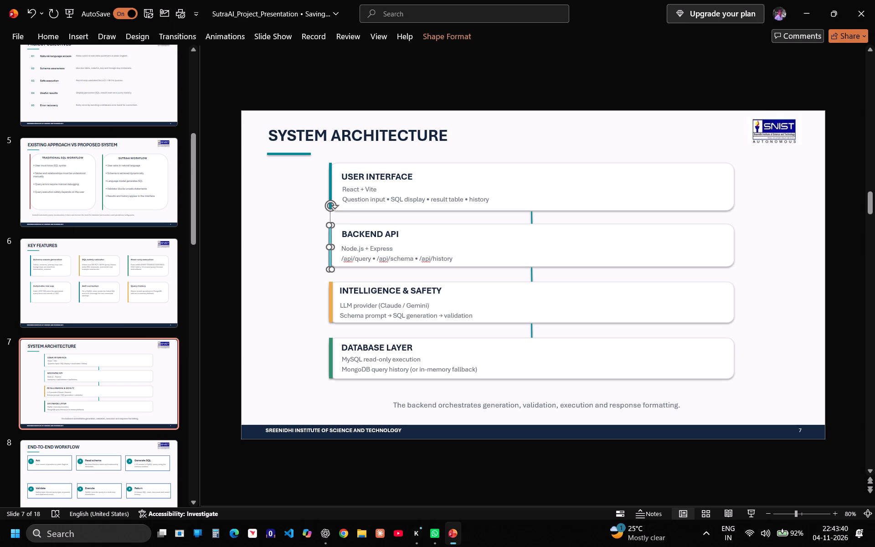
left_click(286, 265)
left_click(332, 241)
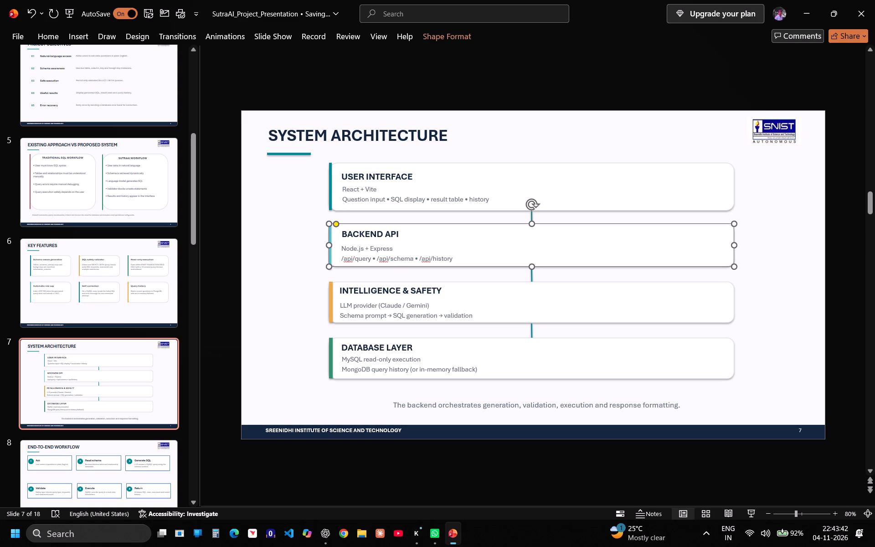
left_click(315, 247)
left_click(329, 243)
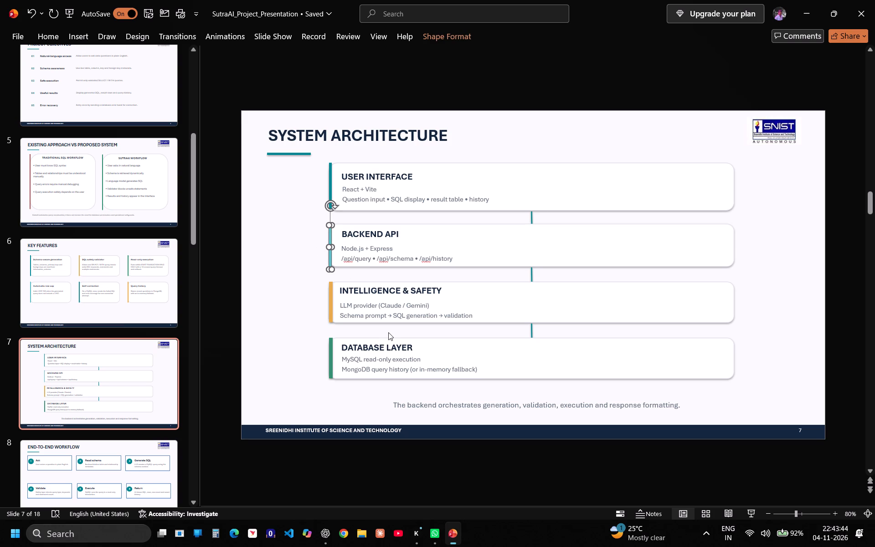
key("Up")
key("Up")
key("Up")
key("Up")
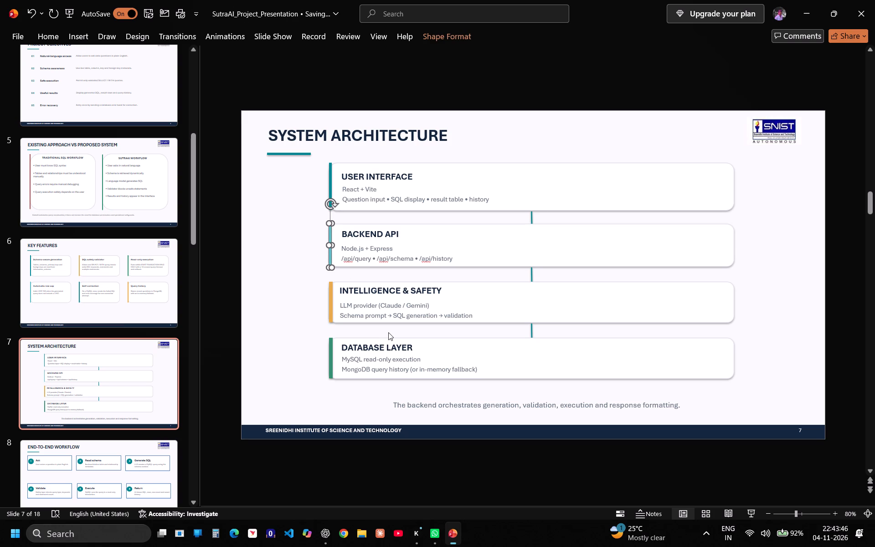
left_click(306, 300)
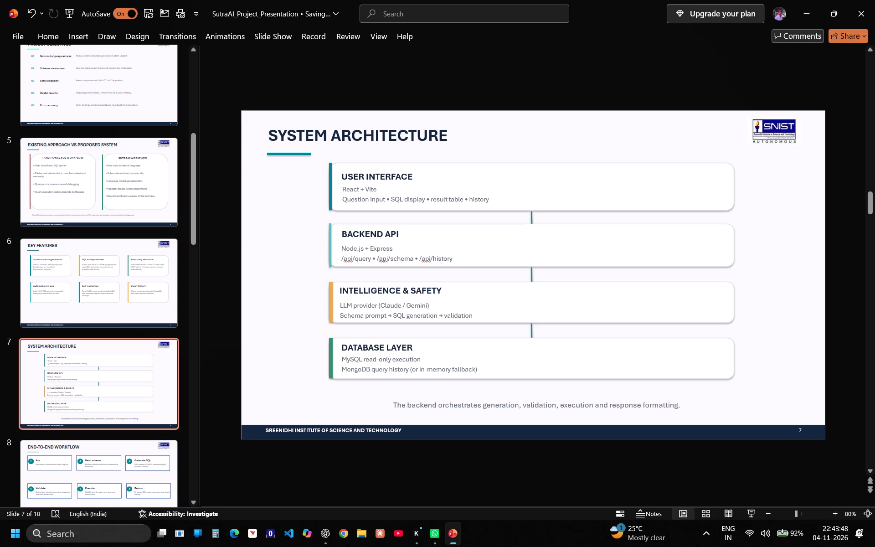
Shift the orange accent bar of the INTELLIGENCE & SAFETY card slightly left onto the card's edge.
left_click(332, 285)
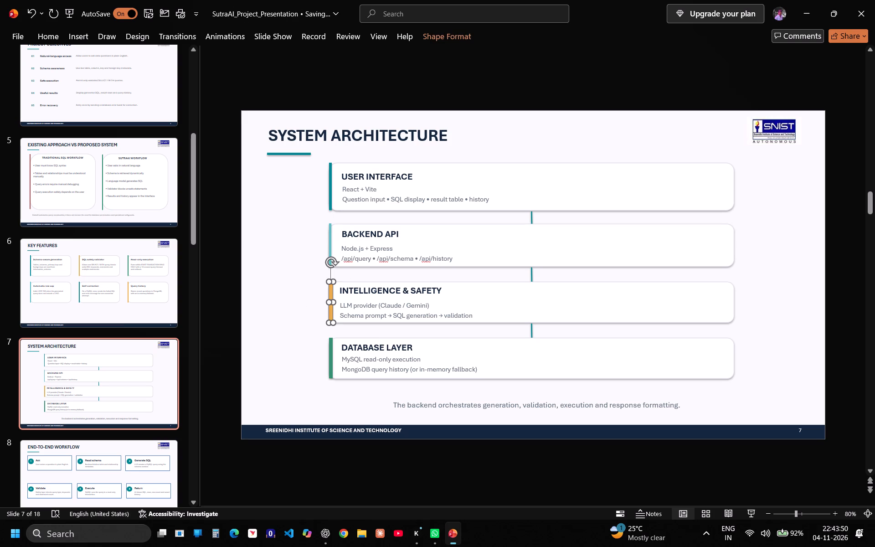
left_click(333, 300)
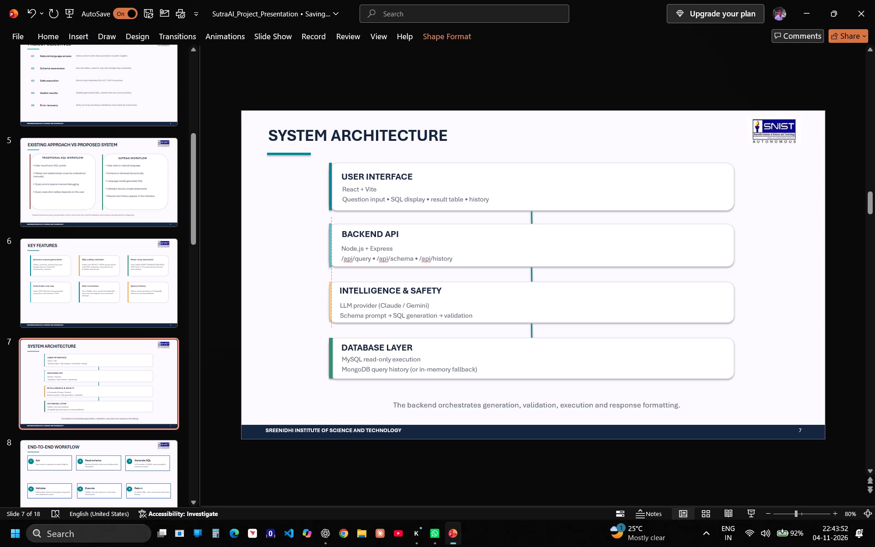
left_click(249, 302)
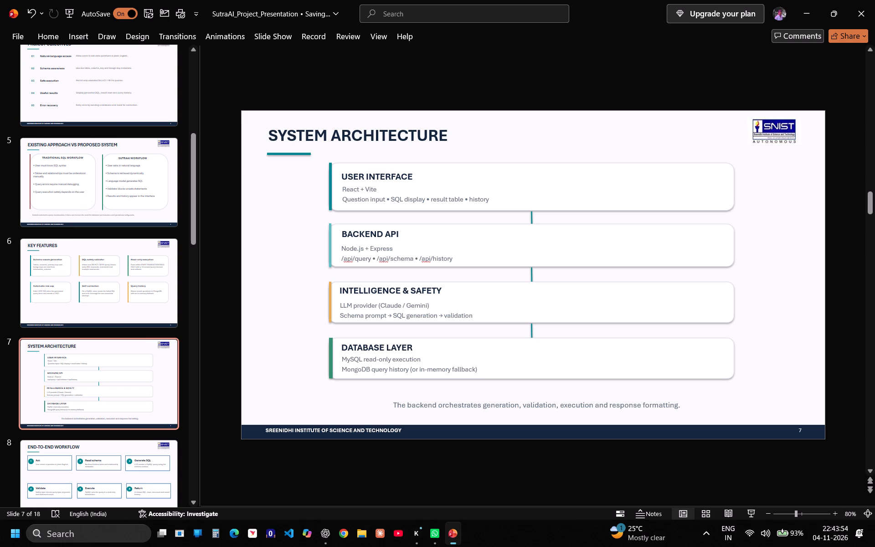
Reposition the green accent bar of the DATABASE LAYER card so it lines up with the card's left edge and the bars above.
left_click(331, 351)
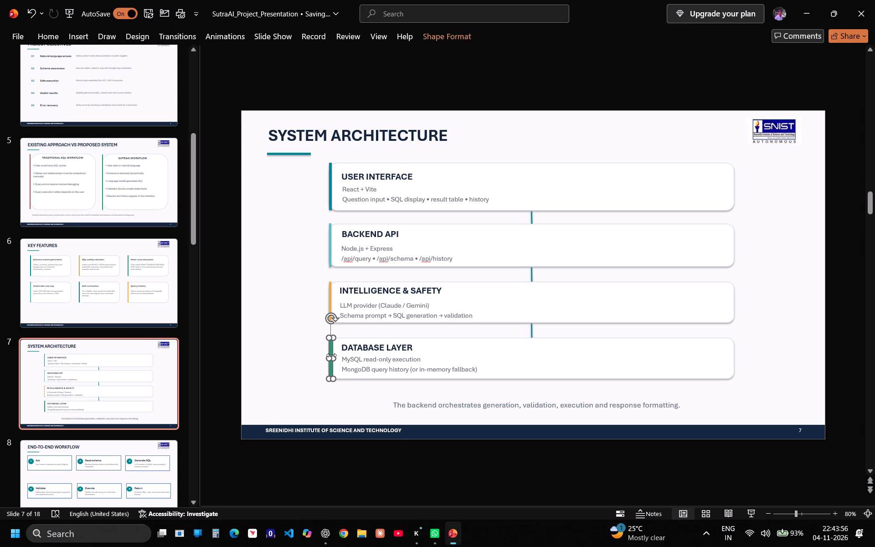
left_click(331, 355)
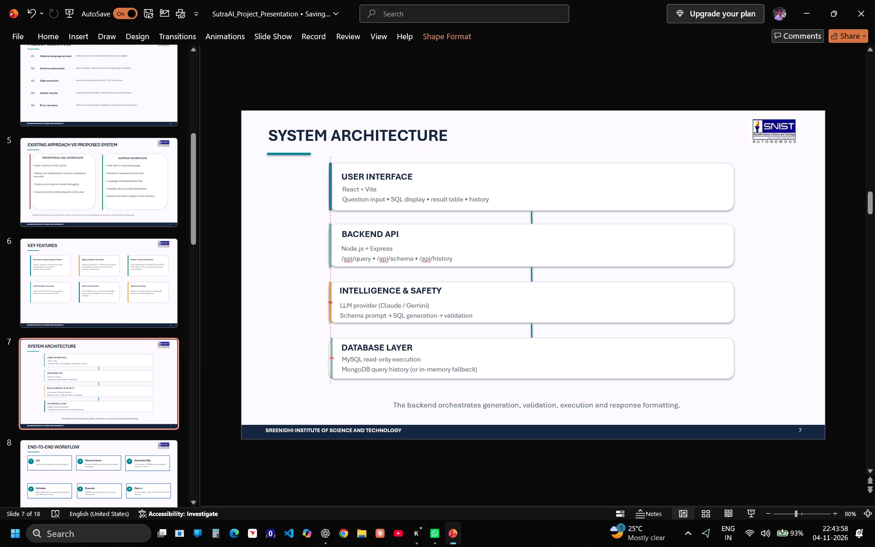
left_click(274, 369)
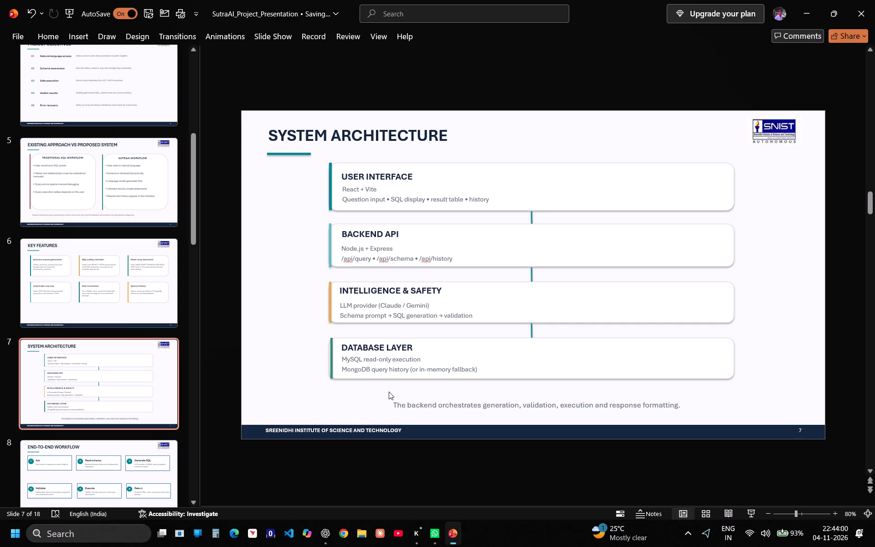
left_click(332, 355)
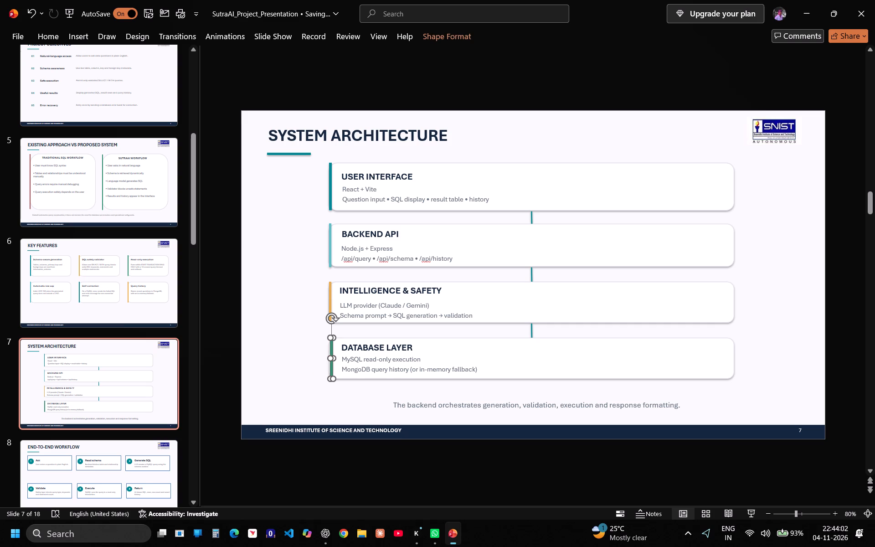
key("Left")
key("Left")
key("Left")
key("Left")
key("Left")
key("Right")
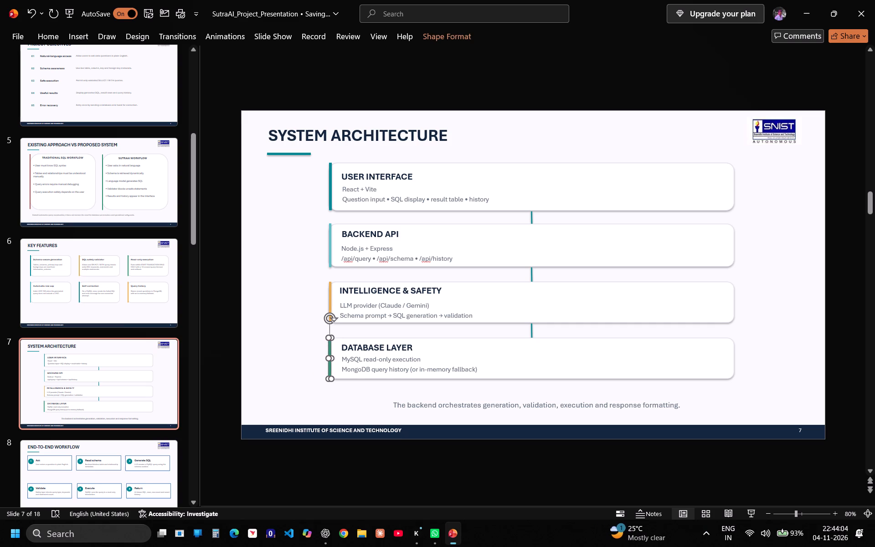
key("Right")
left_click(305, 358)
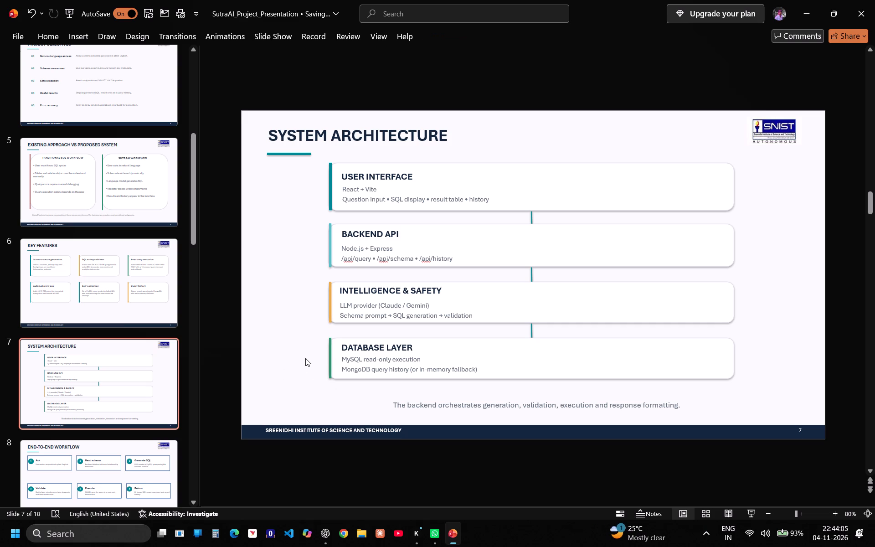
Nudge the accent bars of the DATABASE LAYER and INTELLIGENCE & SAFETY cards slightly down.
left_click(329, 346)
key("Down")
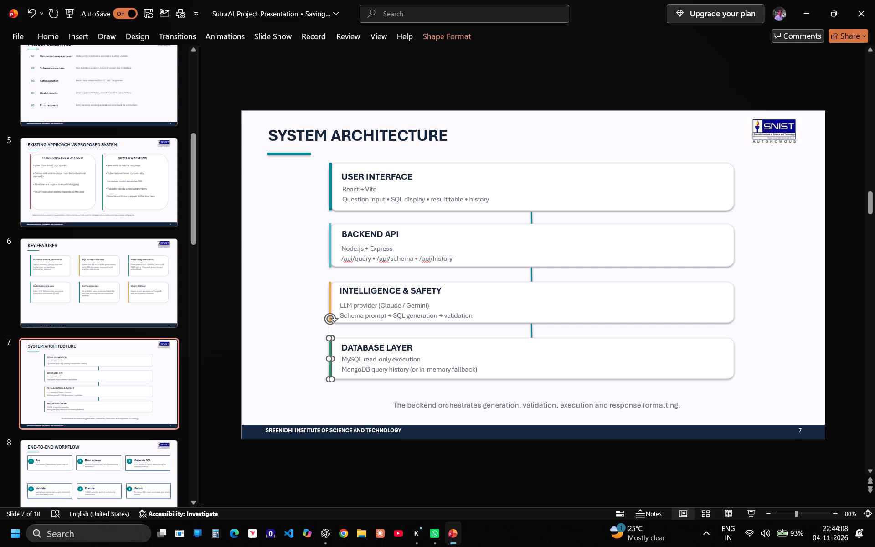
key("Down")
key("Down")
key("Down")
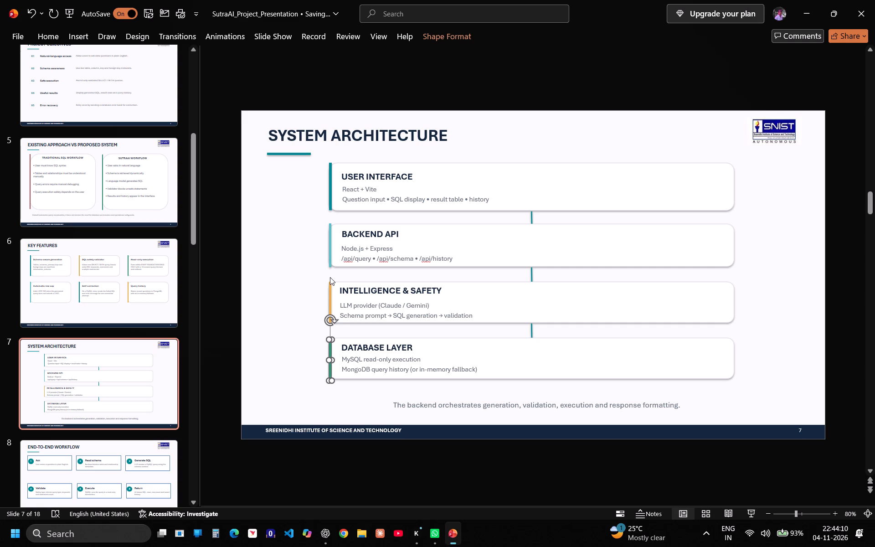
left_click(330, 277)
left_click(329, 286)
key("Down")
key("Down")
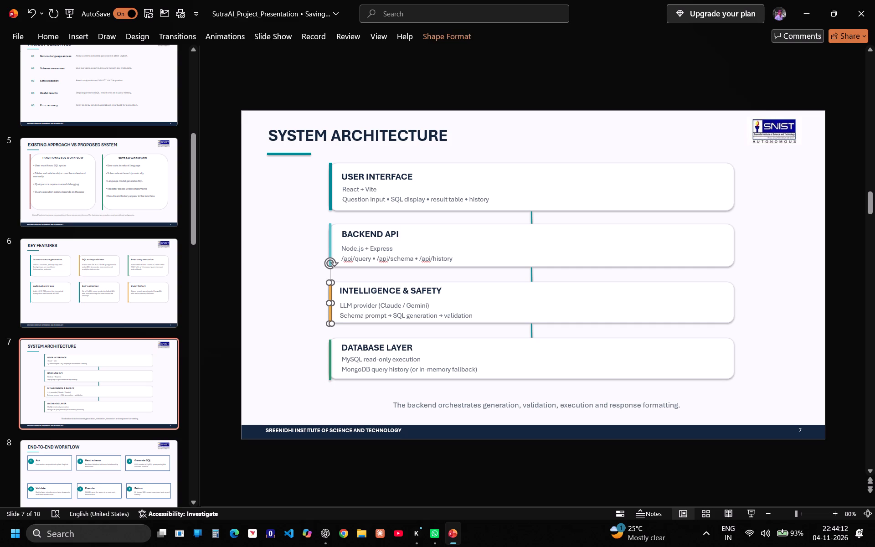
Move the BACKEND API card and its accent bar slightly down.
left_click(332, 227)
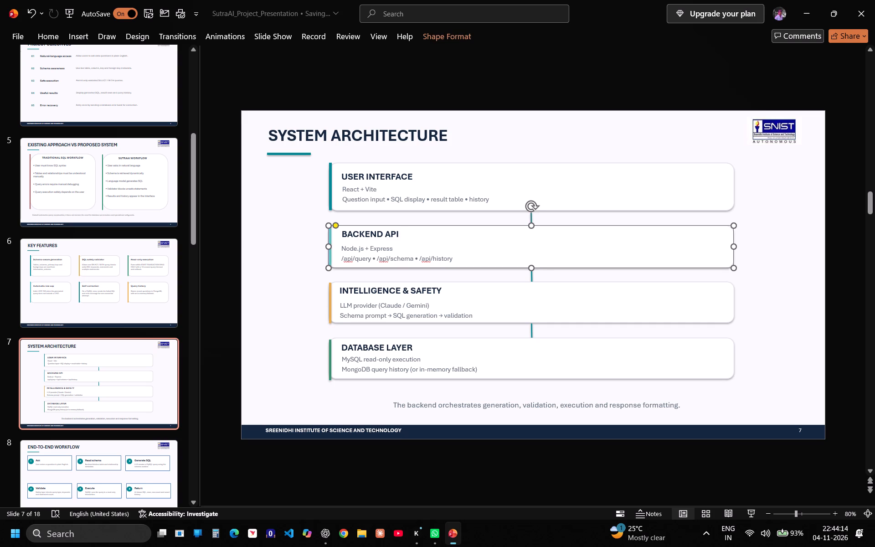
left_click(304, 235)
left_click(329, 237)
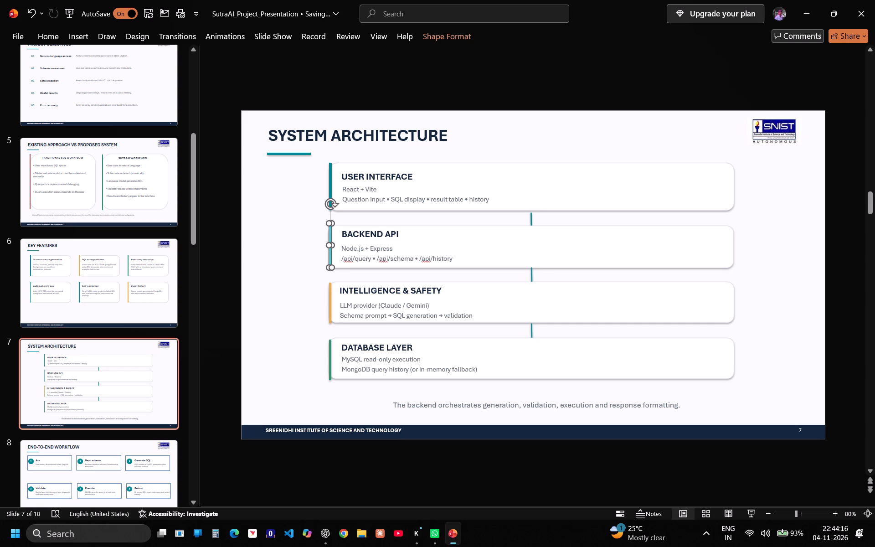
key("Down")
Nudge the USER INTERFACE card's teal accent bar slightly down along the card's left edge.
left_click(329, 167)
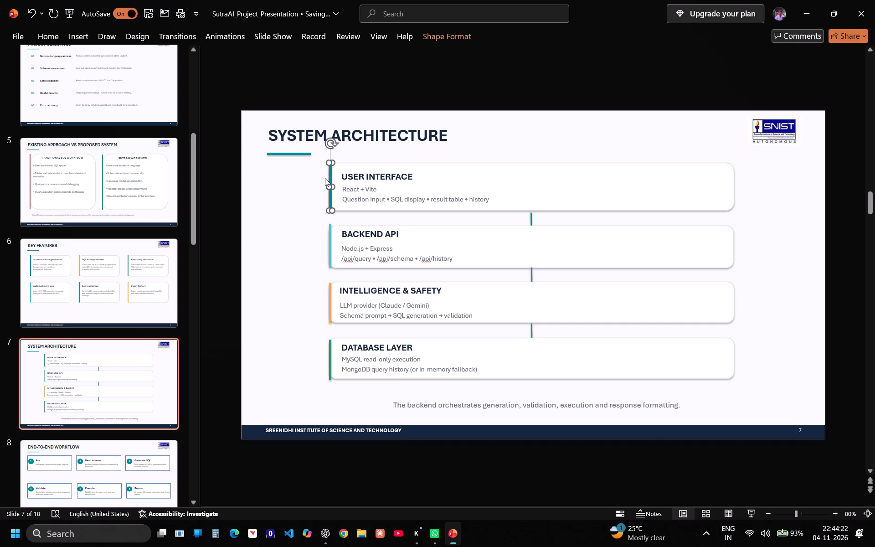
left_click(316, 185)
left_click(330, 191)
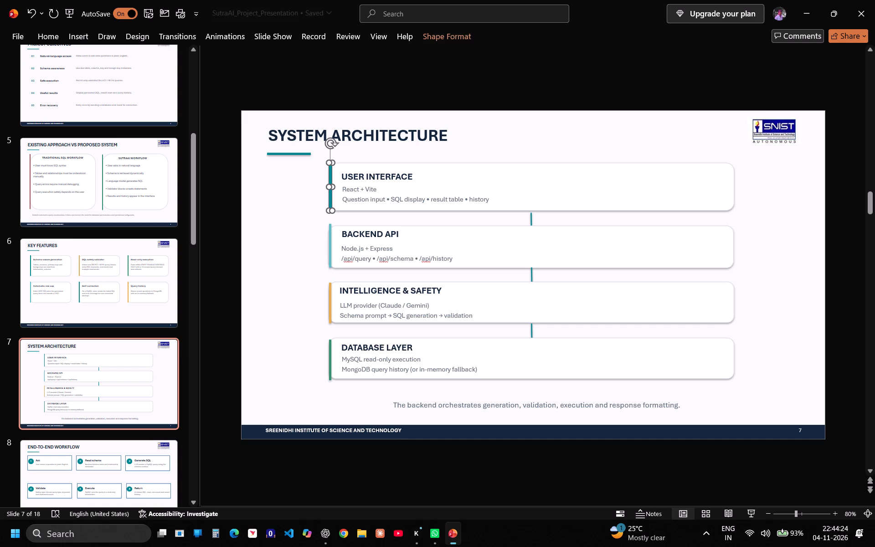
left_click(293, 192)
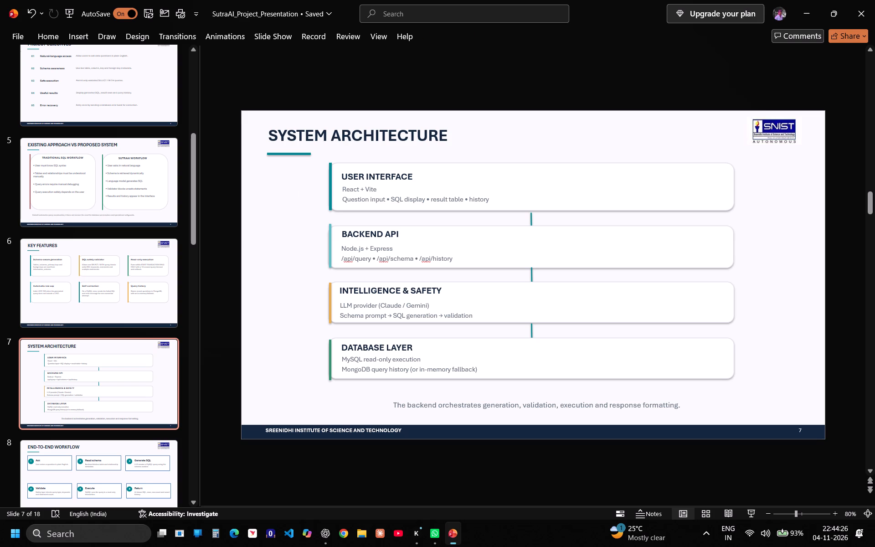
left_click(329, 164)
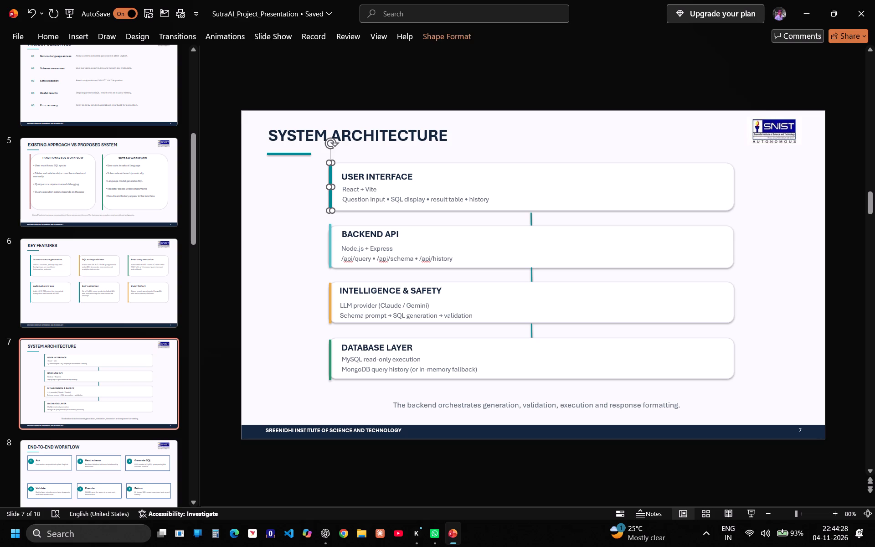
key("Down")
key("Down")
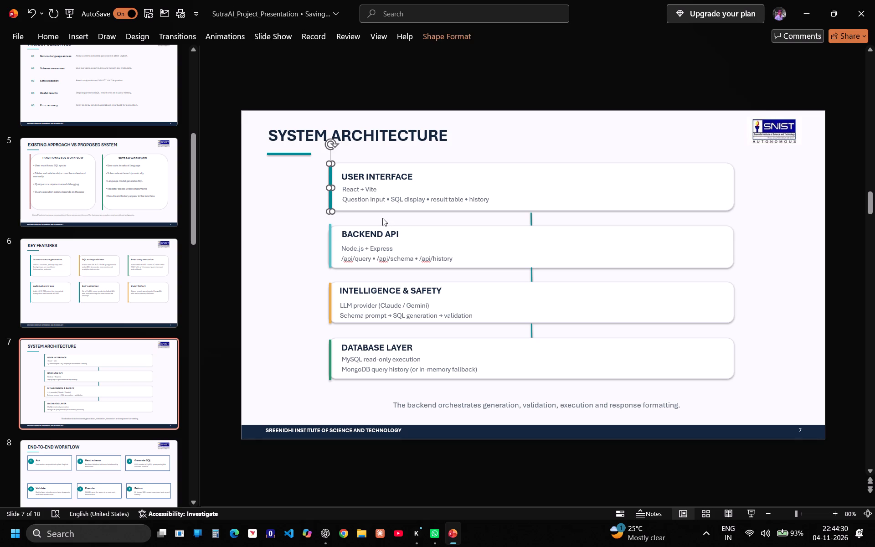
key("Down")
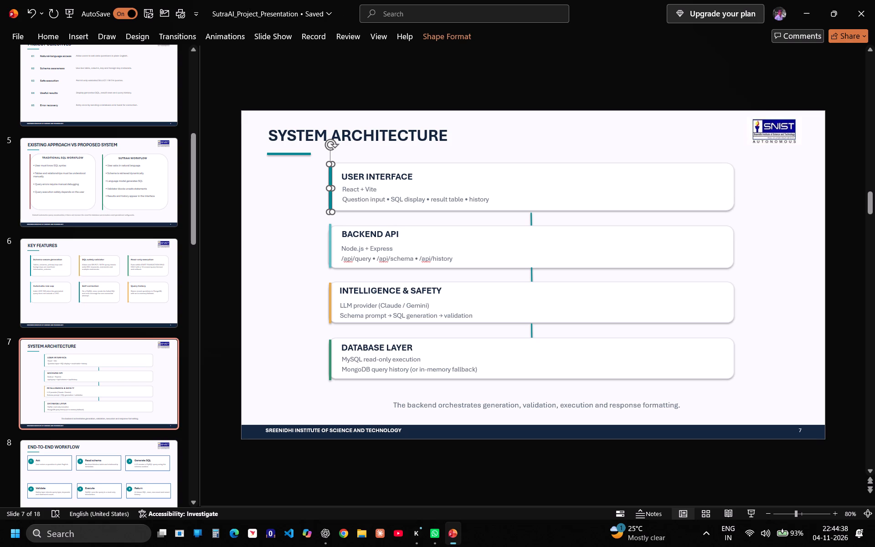
left_click(269, 208)
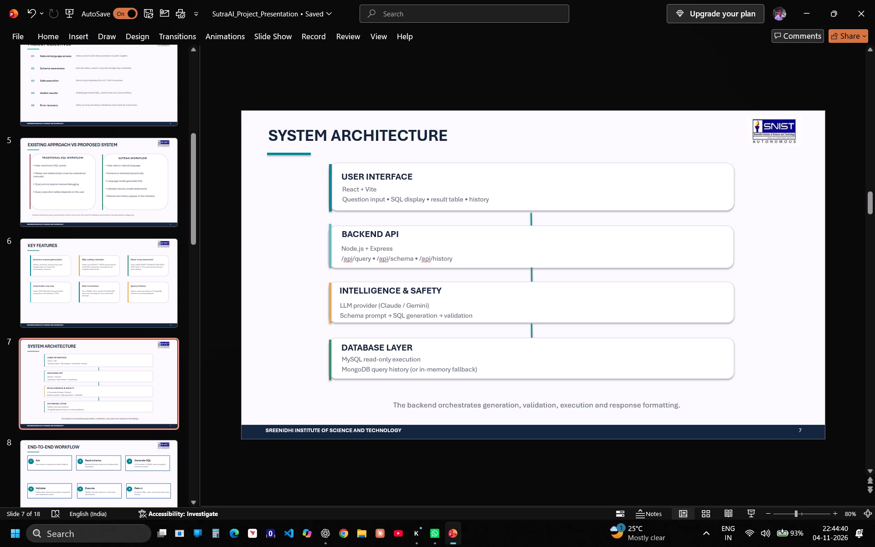
Lengthen the teal underline on the SYSTEM ARCHITECTURE slide so it spans the full width of the title.
left_click(295, 153)
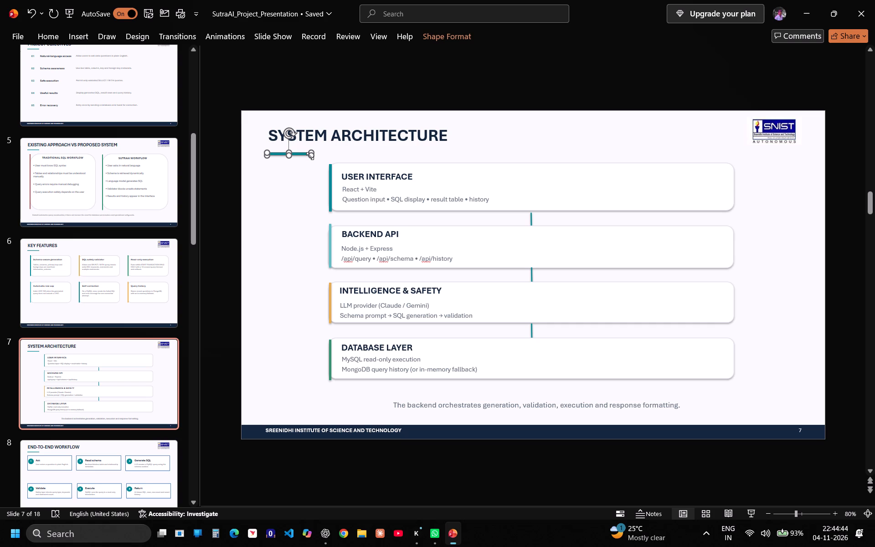
left_click_drag(312, 156, 393, 157)
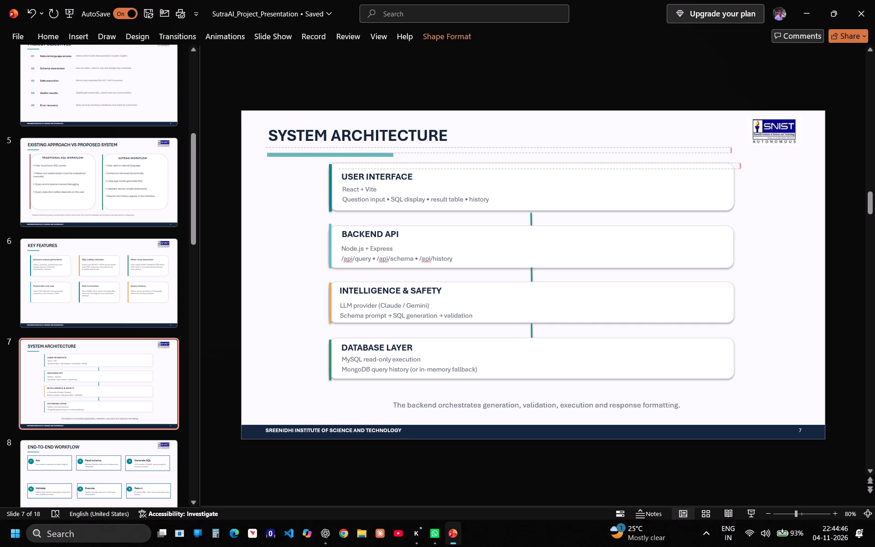
left_click_drag(393, 157, 450, 150)
left_click(416, 79)
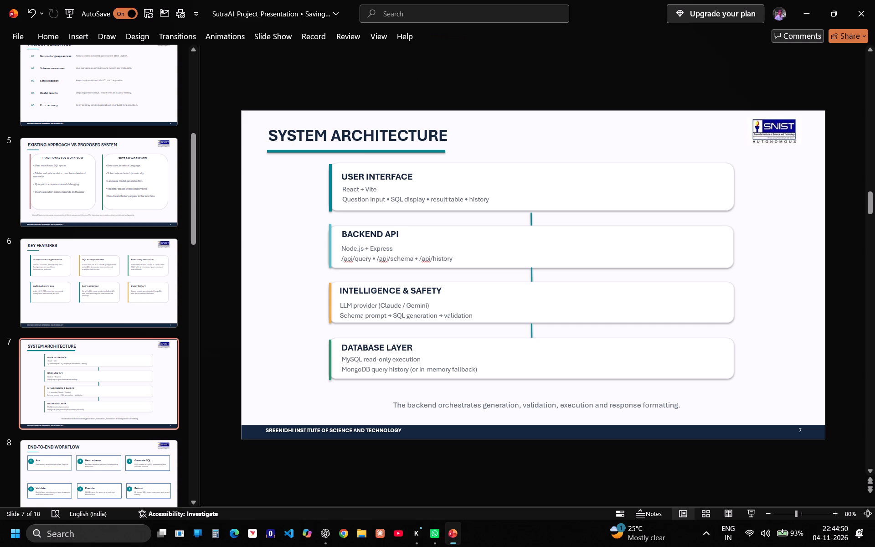
Nudge the lengthened title underline slightly up and to the right so it sits closer beneath SYSTEM ARCHITECTURE.
left_click(381, 150)
key("Up")
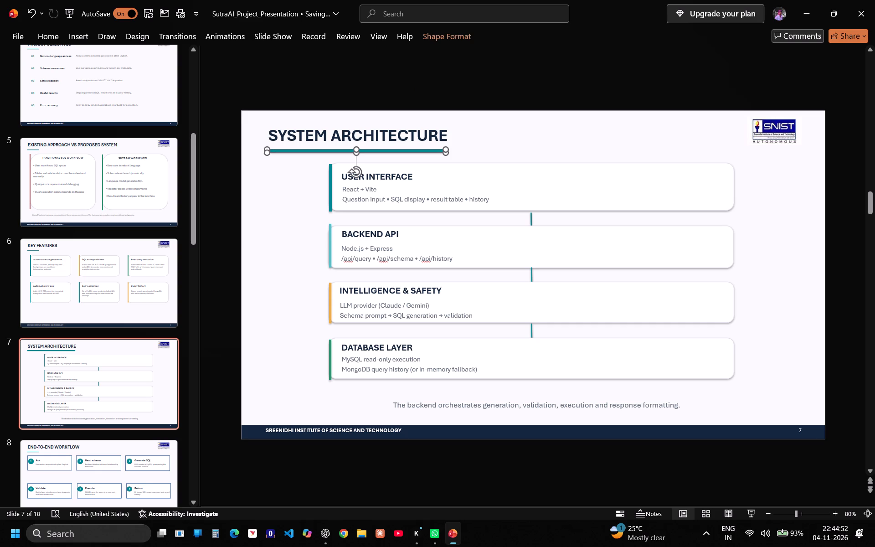
key("Up")
key("Up")
key("Up")
key("Right")
left_click(490, 88)
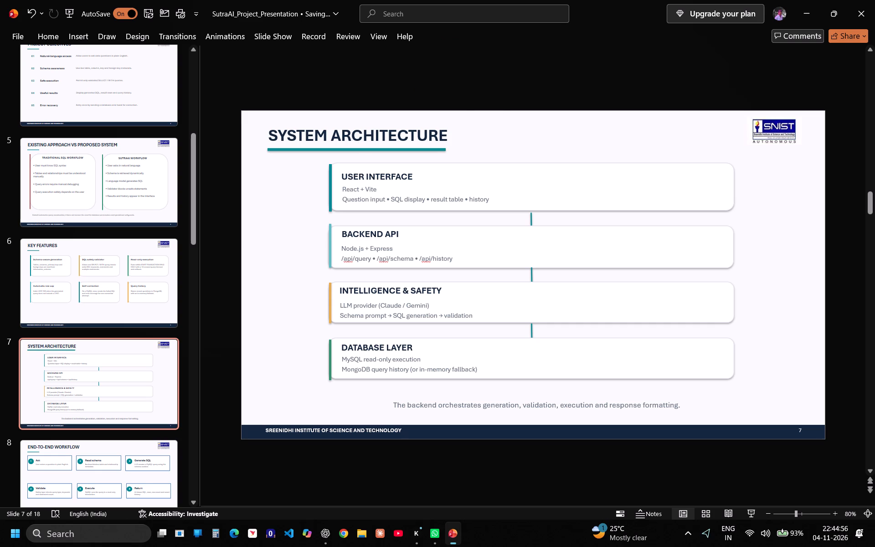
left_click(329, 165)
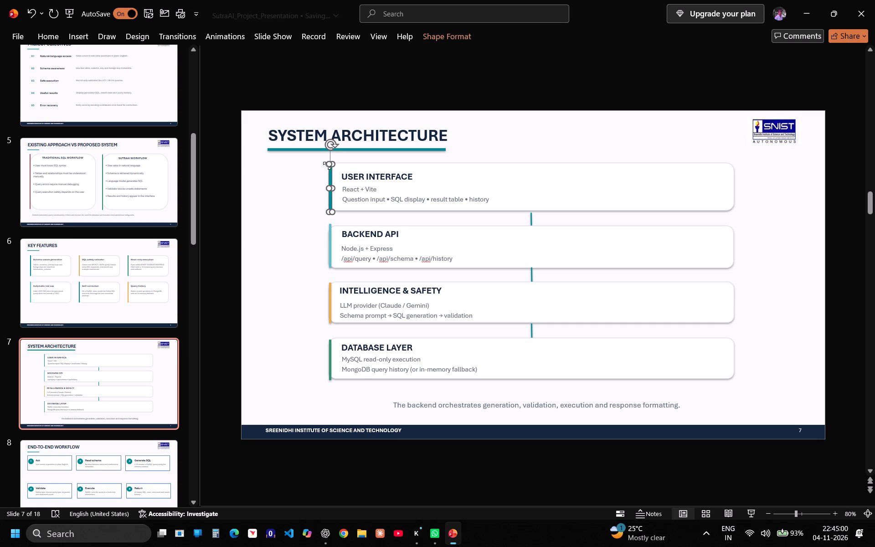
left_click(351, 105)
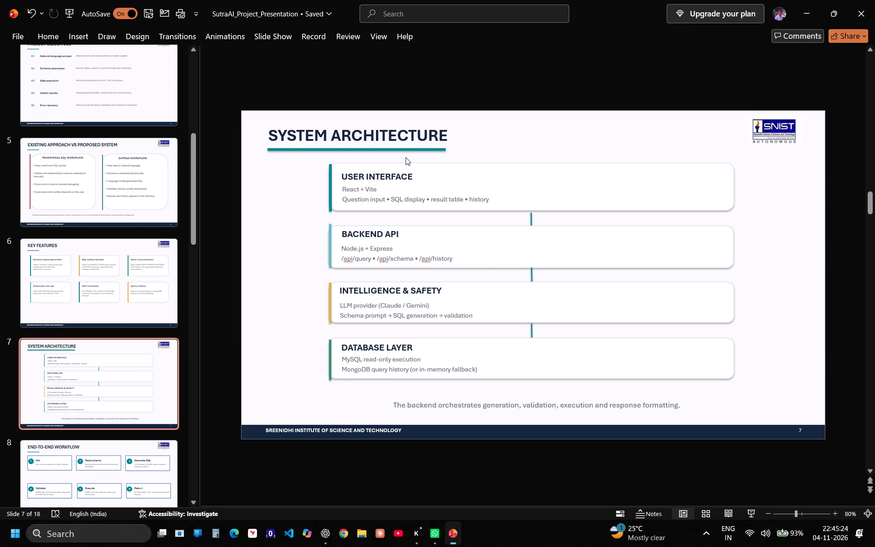
Open slide 8, END-TO-END WORKFLOW, to examine its layout.
scroll(76, 325, "down", 7)
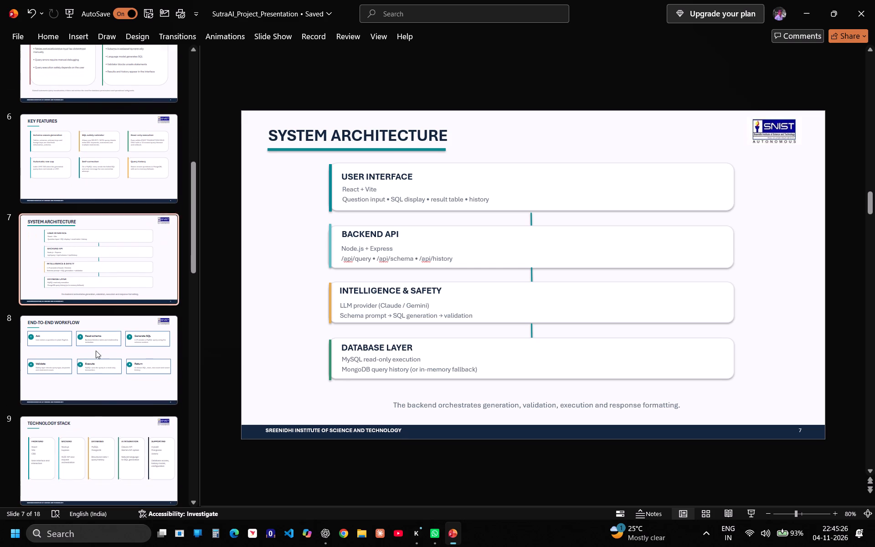
left_click(101, 355)
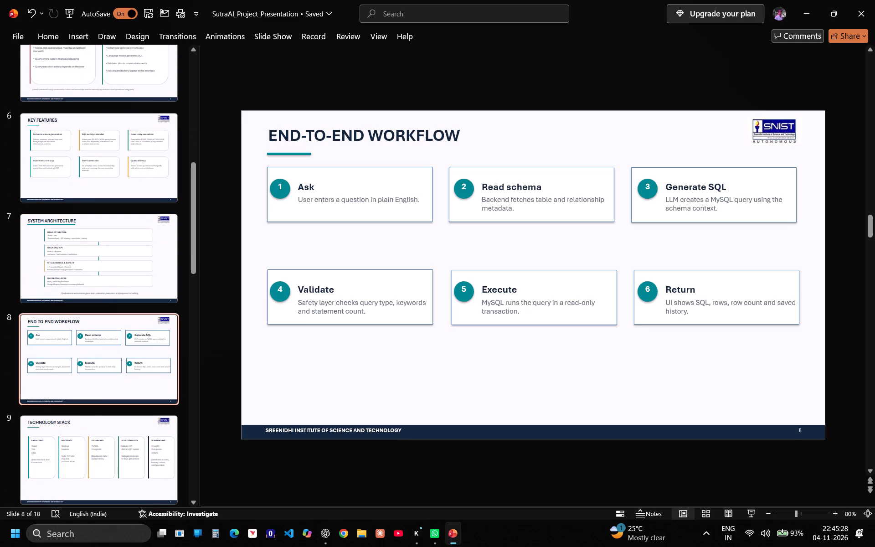
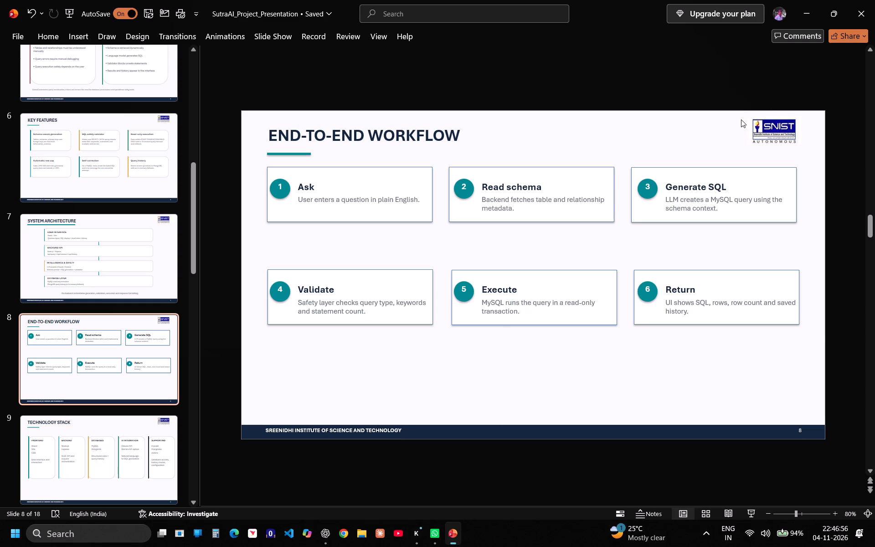
Nudge the Execute card's box slightly to the left on the END-TO-END WORKFLOW slide.
left_click(592, 288)
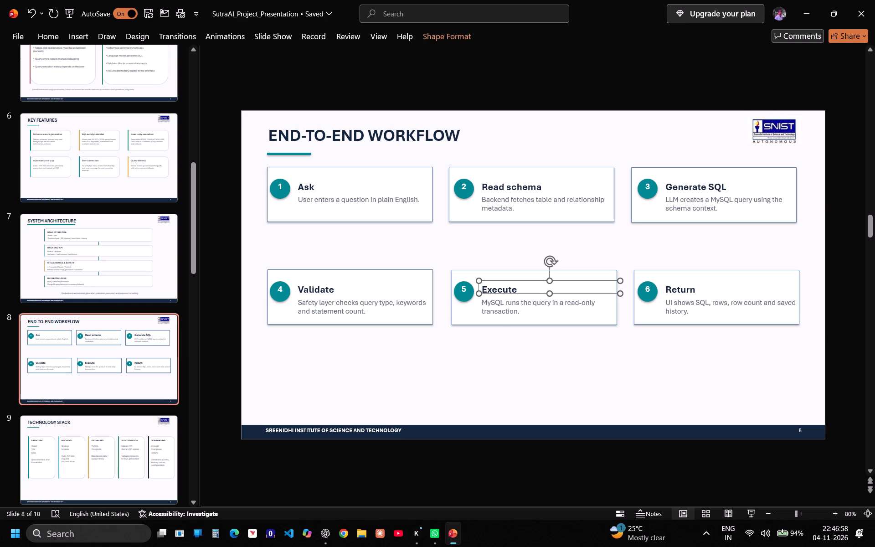
left_click(591, 268)
key("Left")
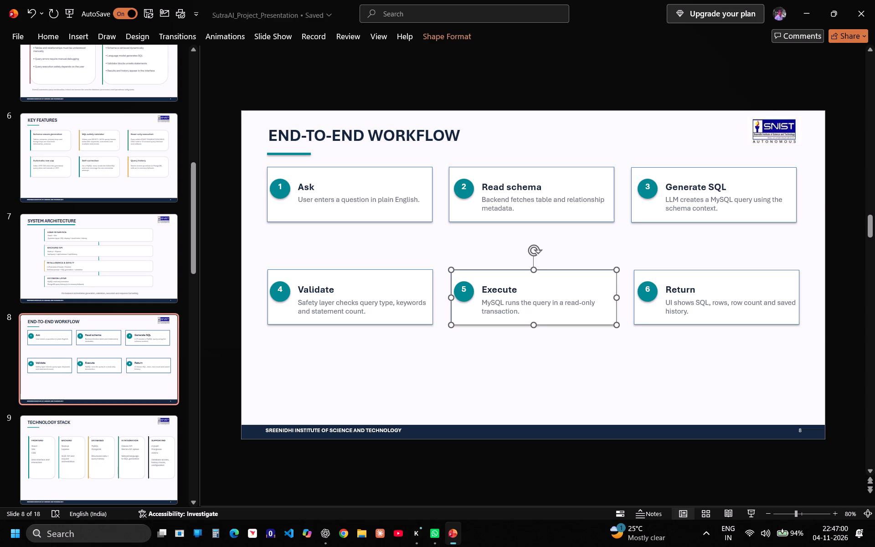
key("Left")
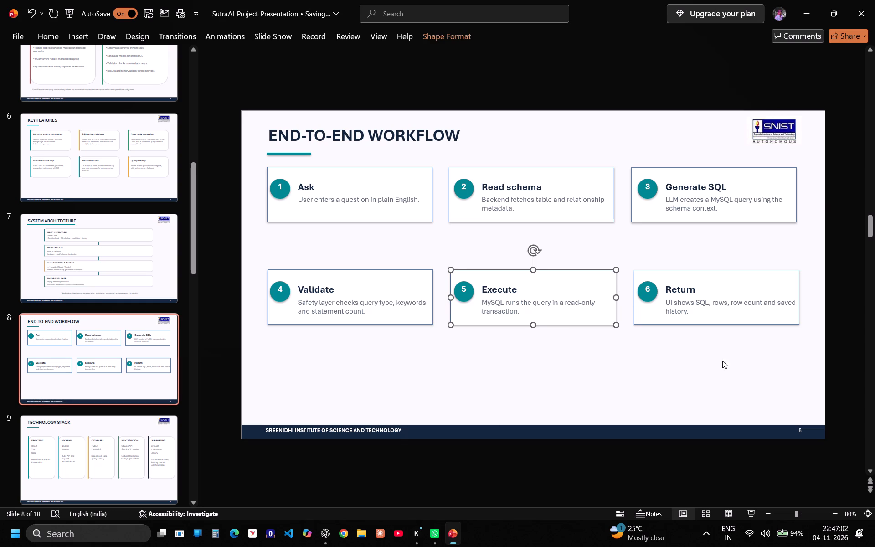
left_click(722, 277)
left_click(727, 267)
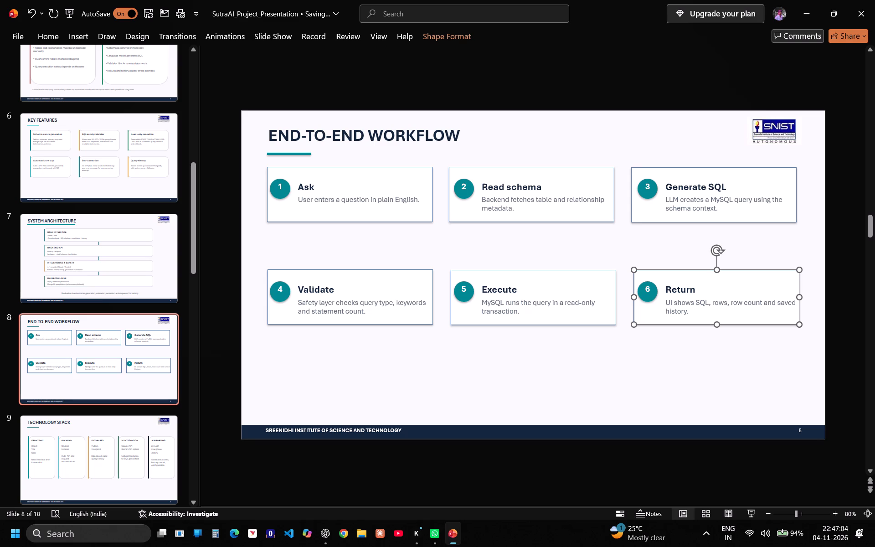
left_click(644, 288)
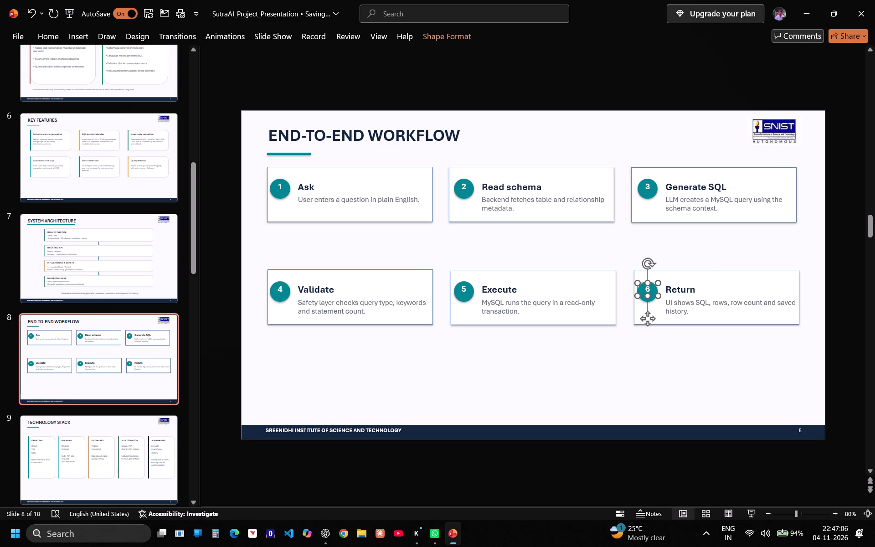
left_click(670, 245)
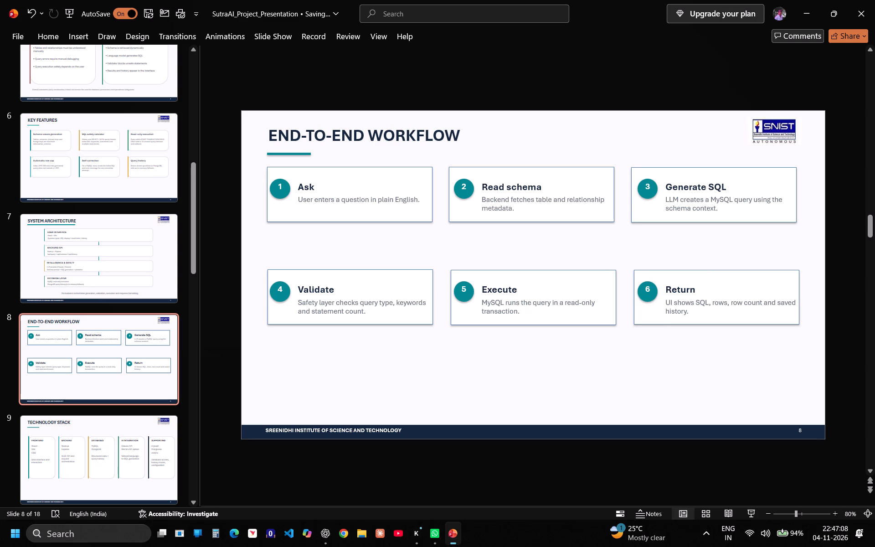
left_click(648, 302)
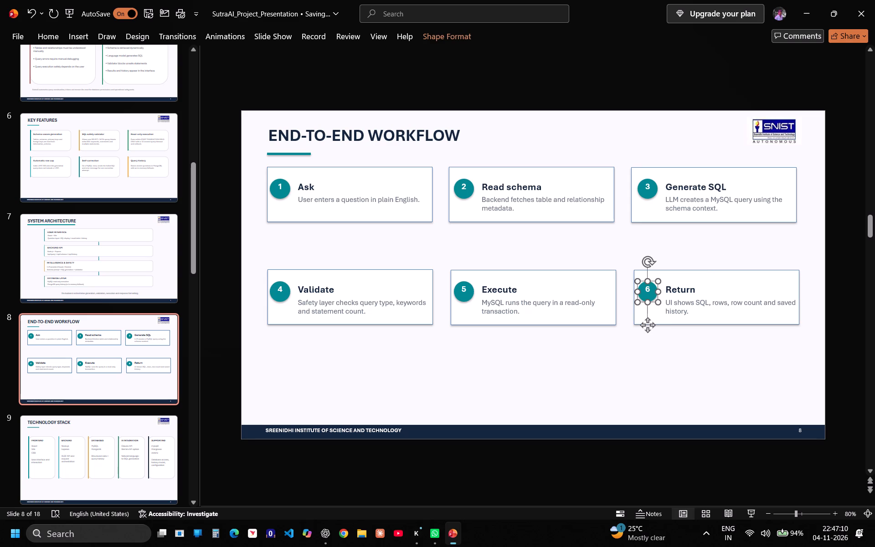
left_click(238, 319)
Move the number 1 label slightly down so it sits centred in the Ask card's teal circle.
left_click(278, 187)
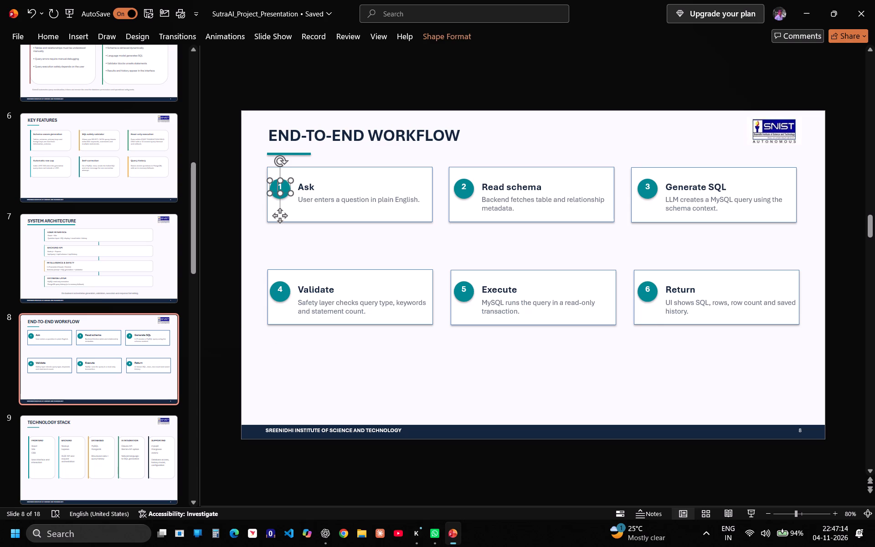
key("Down")
key("Down")
key("Down")
key("Down")
key("Right")
left_click(279, 216)
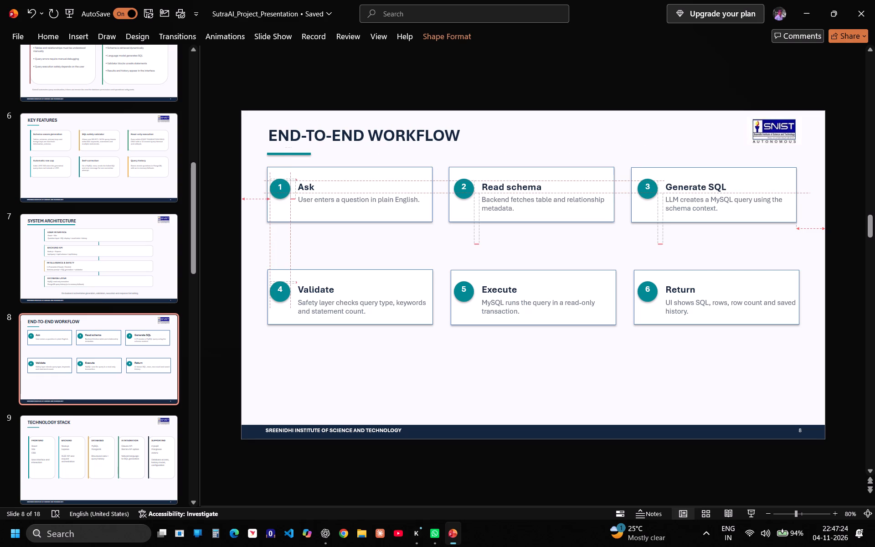
left_click(231, 219)
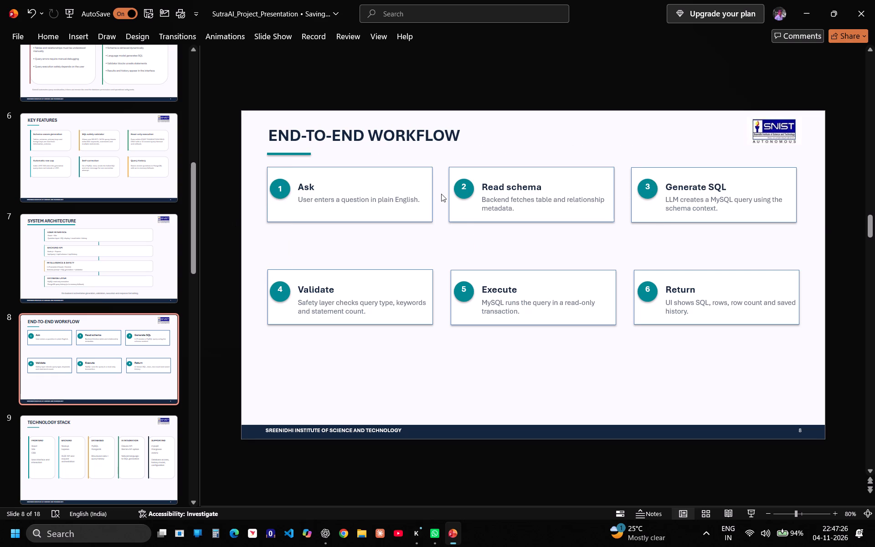
Nudge the number 2 label slightly down to centre it in the Read schema card's teal circle.
left_click(461, 186)
left_click(463, 195)
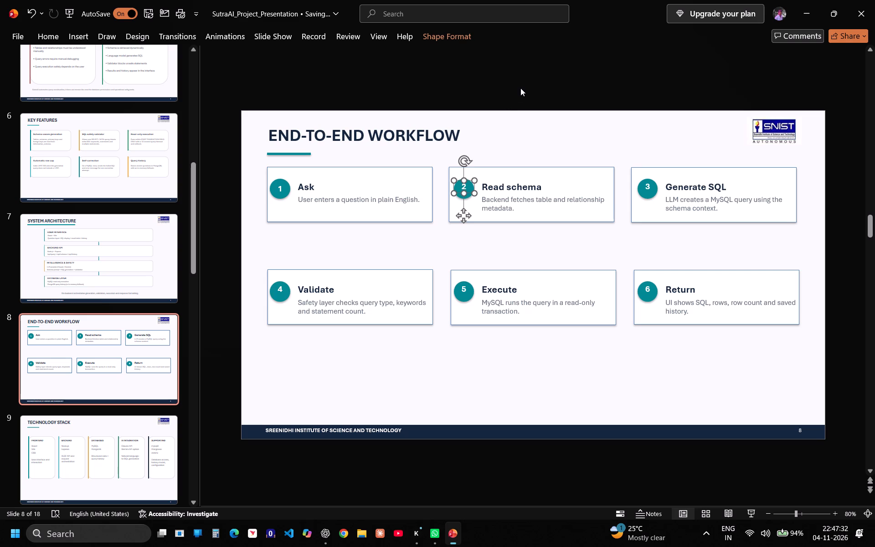
key("Down")
key("Down")
key("Down")
key("Down")
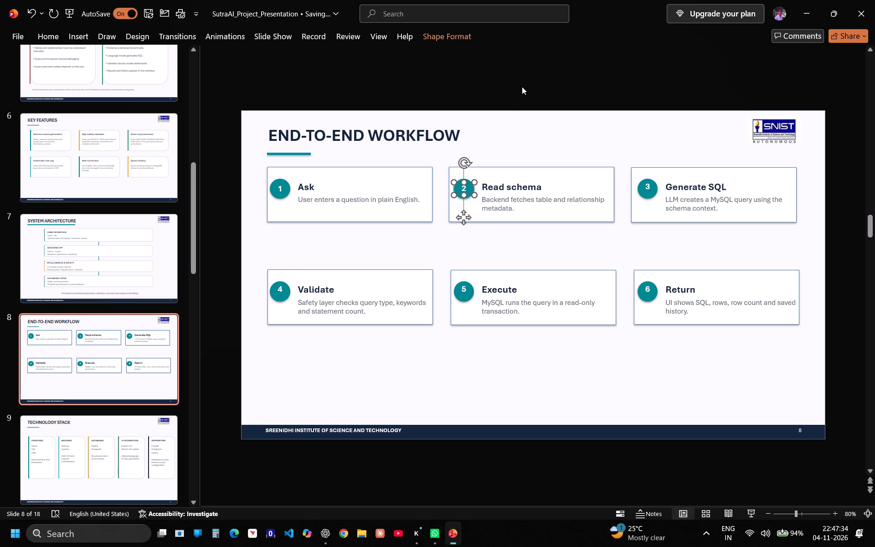
left_click(523, 87)
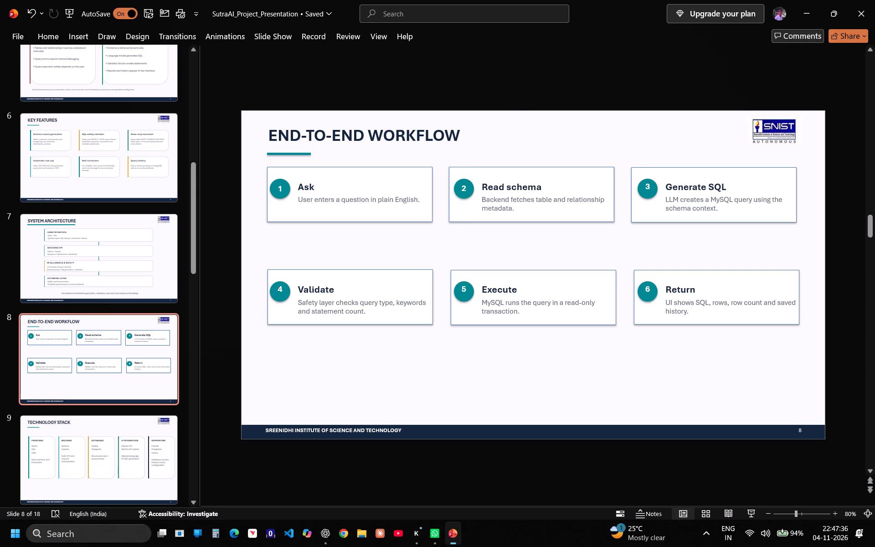
Nudge the number 3 label slightly down to centre it in the Generate SQL card's teal circle.
left_click(647, 184)
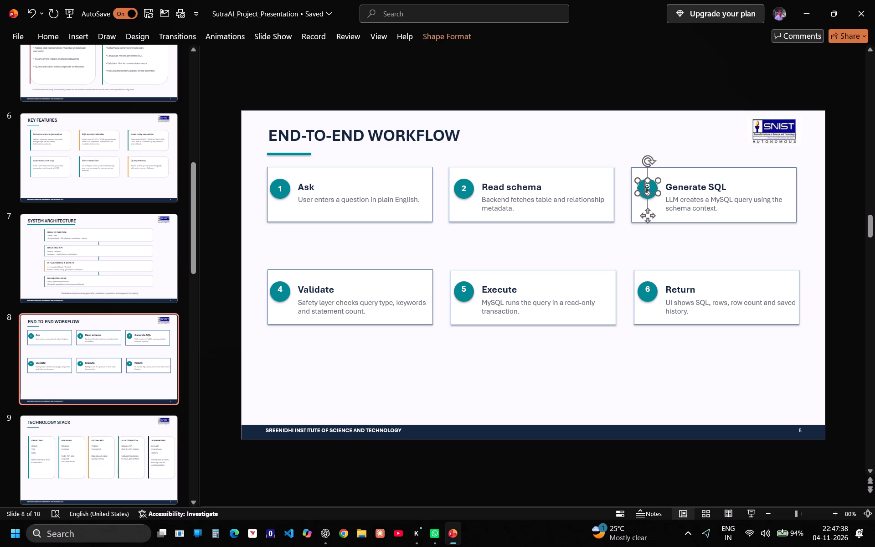
left_click(649, 194)
key("Down")
key("Down")
key("Down")
key("Down")
key("Down")
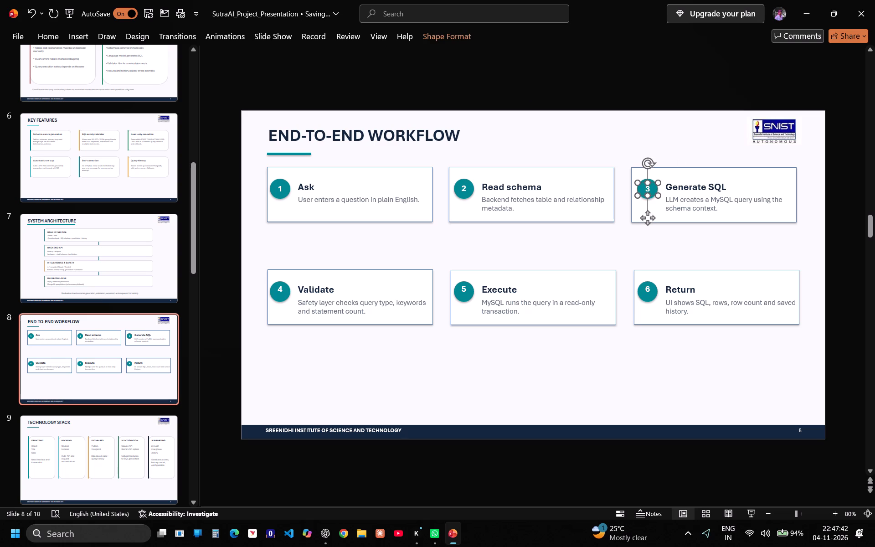
Nudge the number 4 label slightly down to centre it in the Validate card's teal circle.
left_click(282, 293)
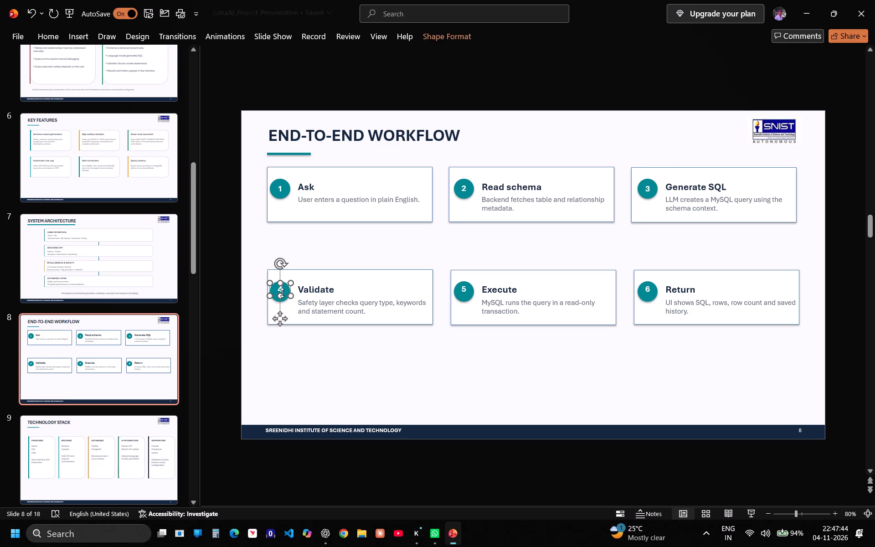
left_click(283, 294)
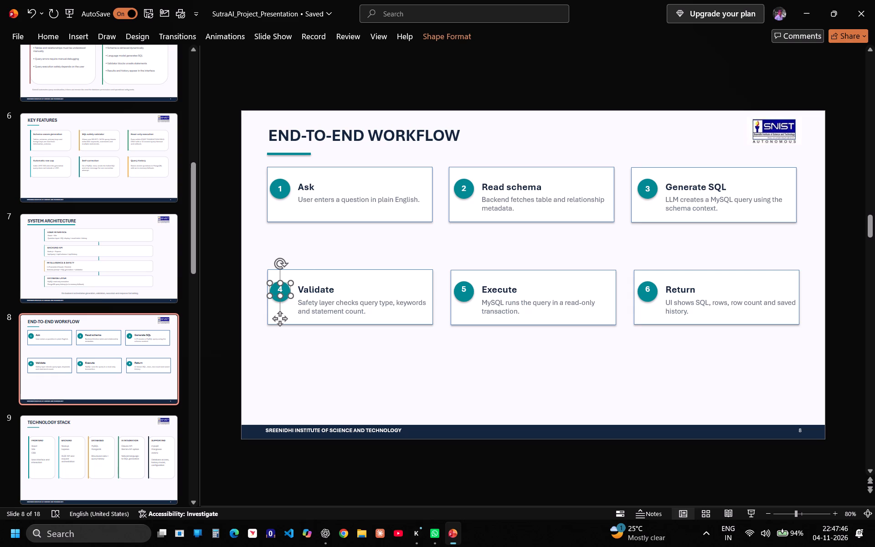
key("Down")
key("Down")
key("Down")
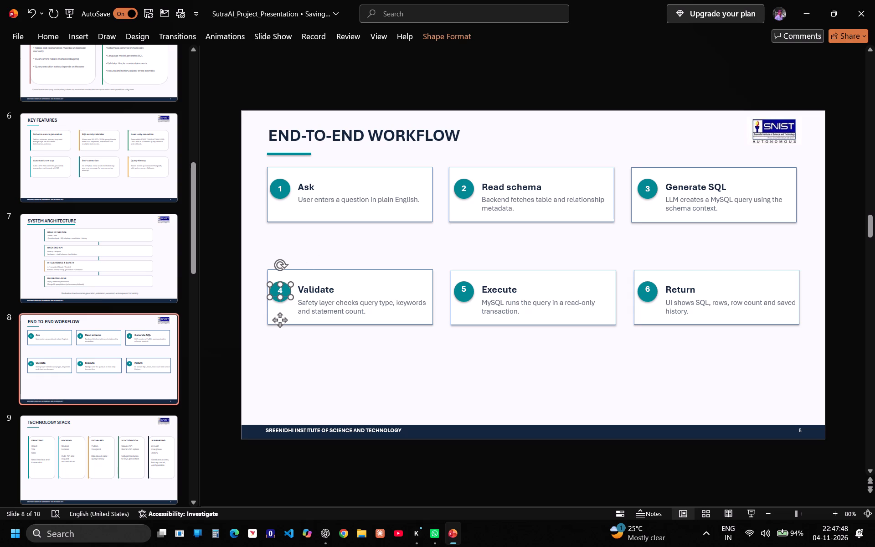
key("Down")
key("Down")
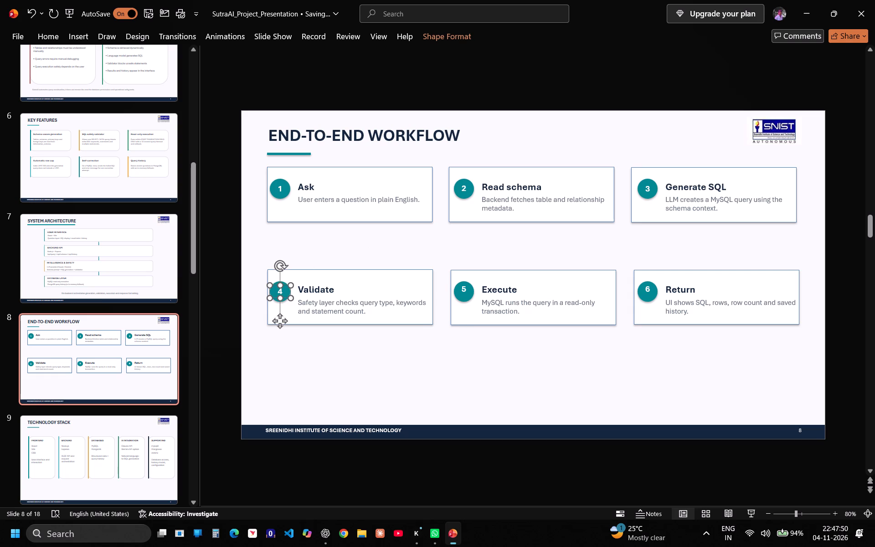
Nudge the number 5 label slightly down to centre it in the Execute card's teal circle.
left_click(459, 289)
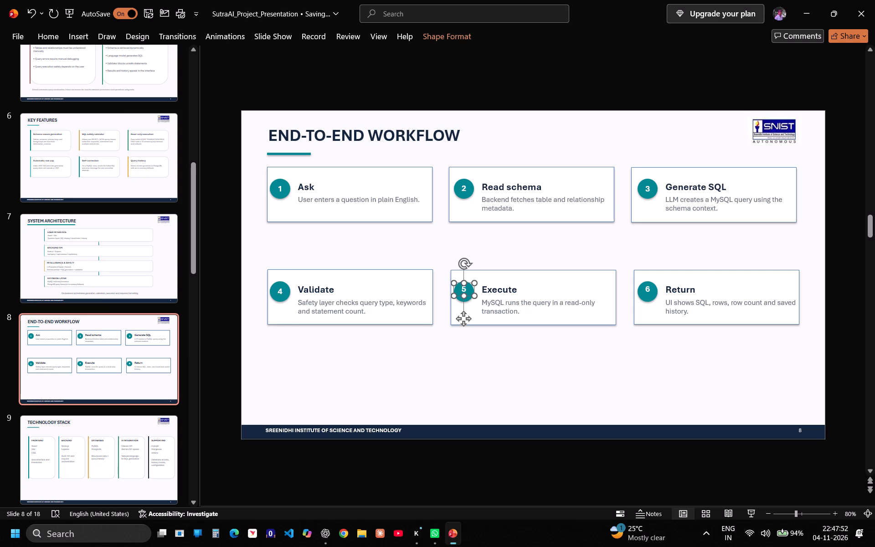
left_click(474, 289)
key("Down")
key("Down")
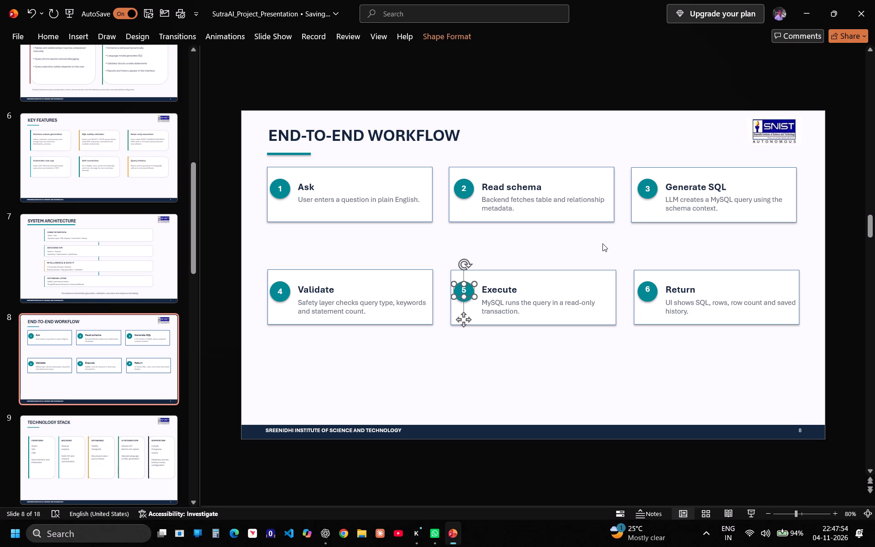
key("Down")
key("Down")
key("Down")
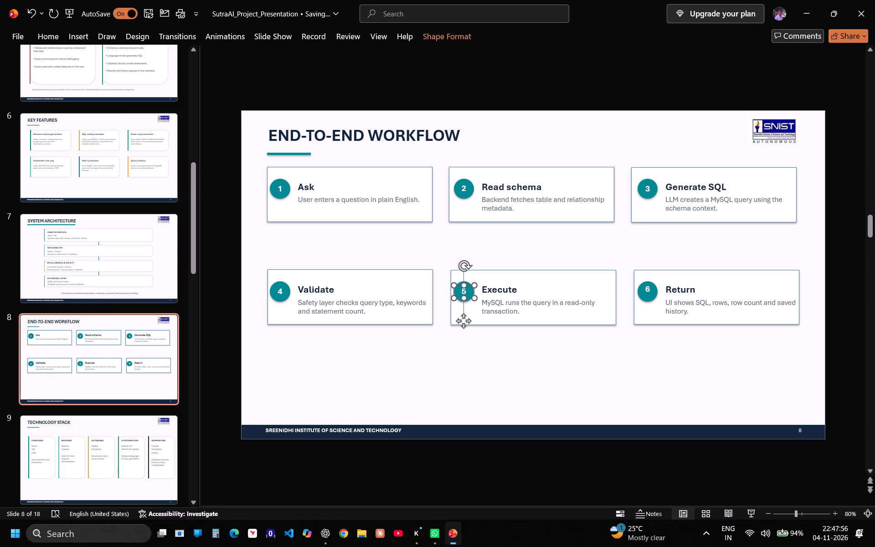
Nudge the number 6 label slightly down to centre it in the Return card's teal circle.
left_click(648, 289)
left_click(659, 290)
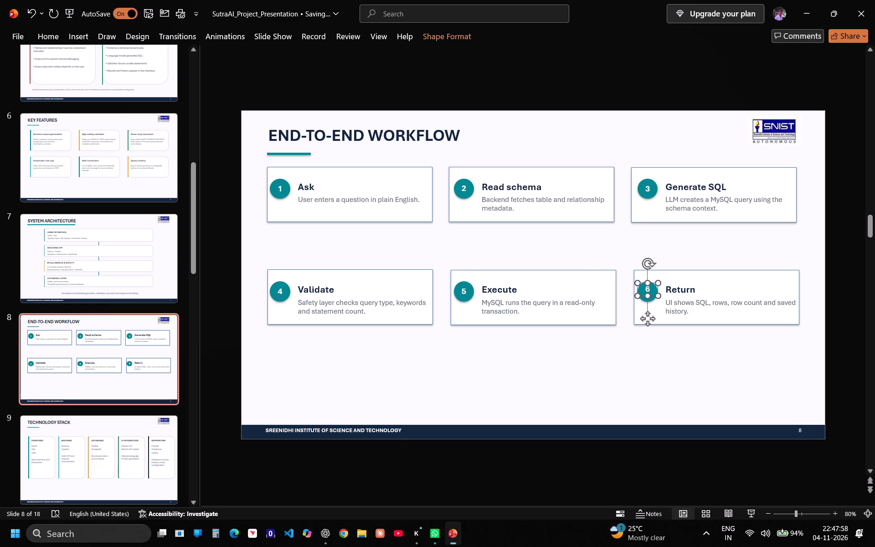
key("Down")
key("Down")
key("Down")
key("Down")
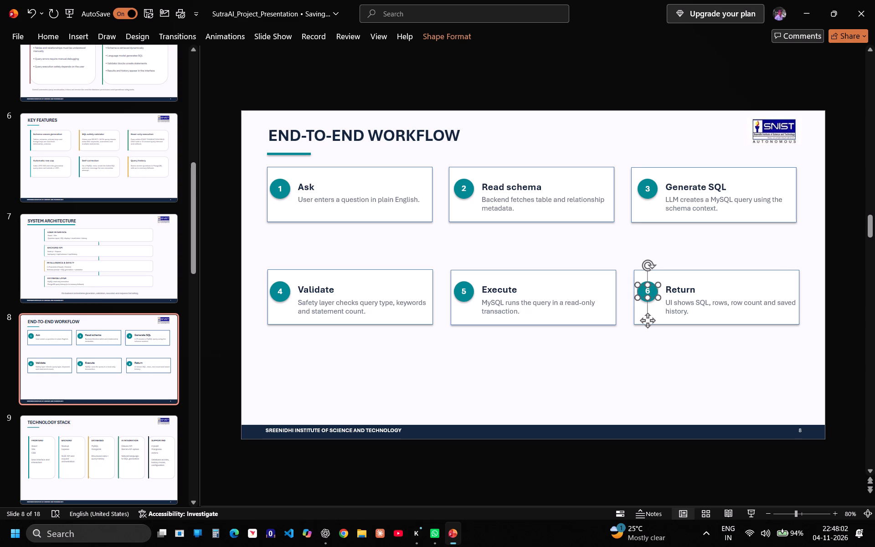
left_click(233, 255)
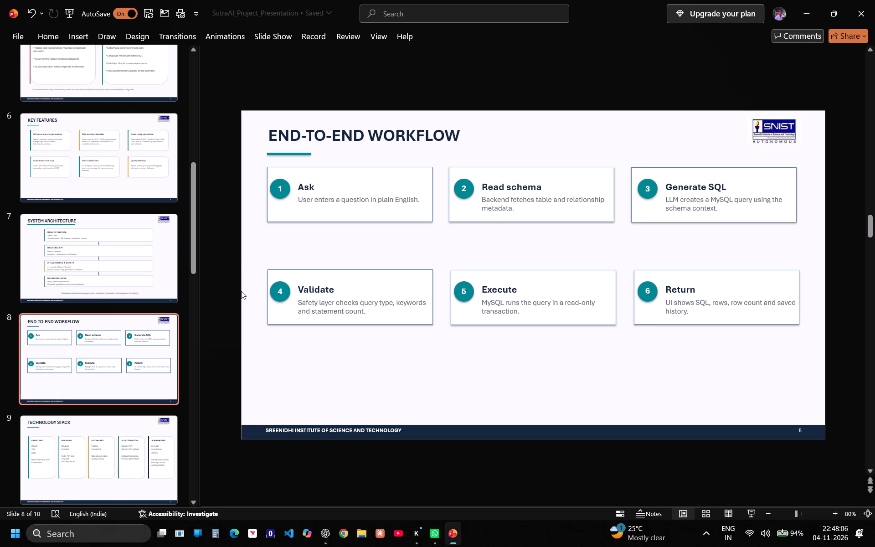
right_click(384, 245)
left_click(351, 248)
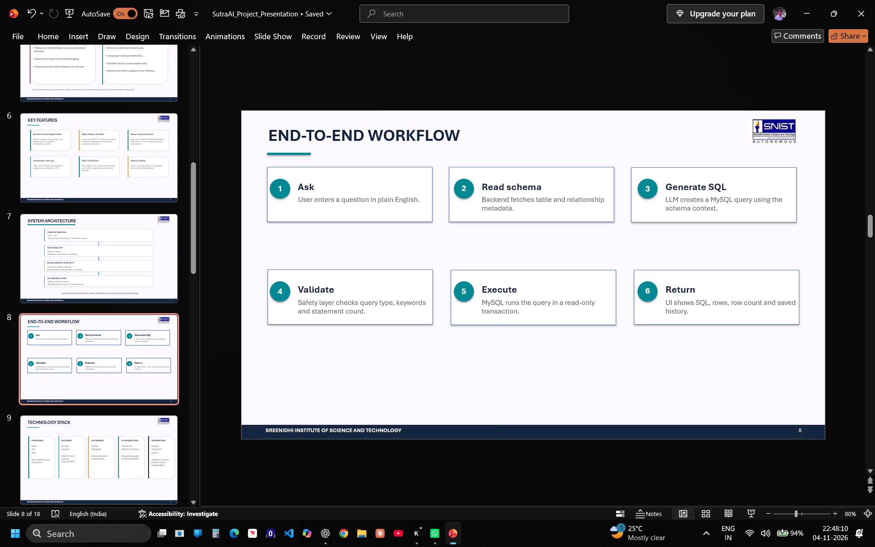
Narrow the END-TO-END WORKFLOW title's text box by pulling its right edge in towards the text.
left_click(461, 149)
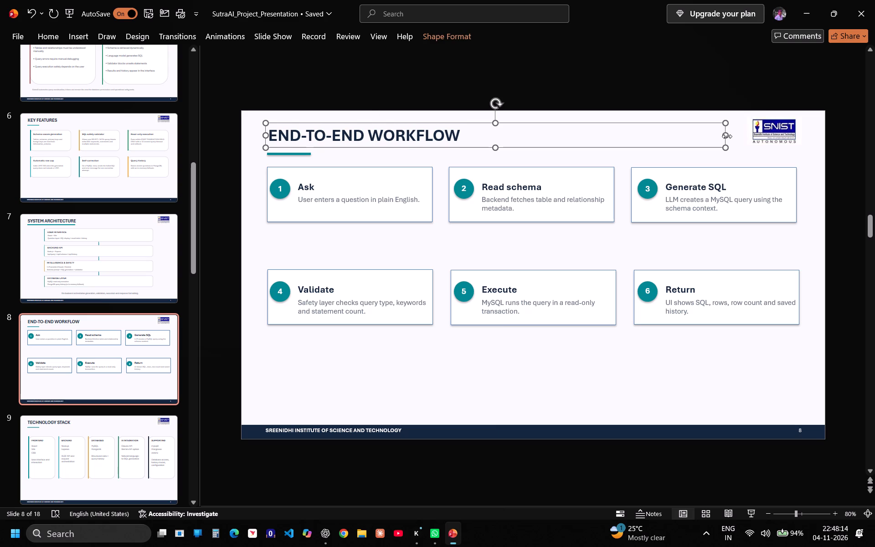
left_click_drag(727, 136, 597, 140)
left_click(550, 89)
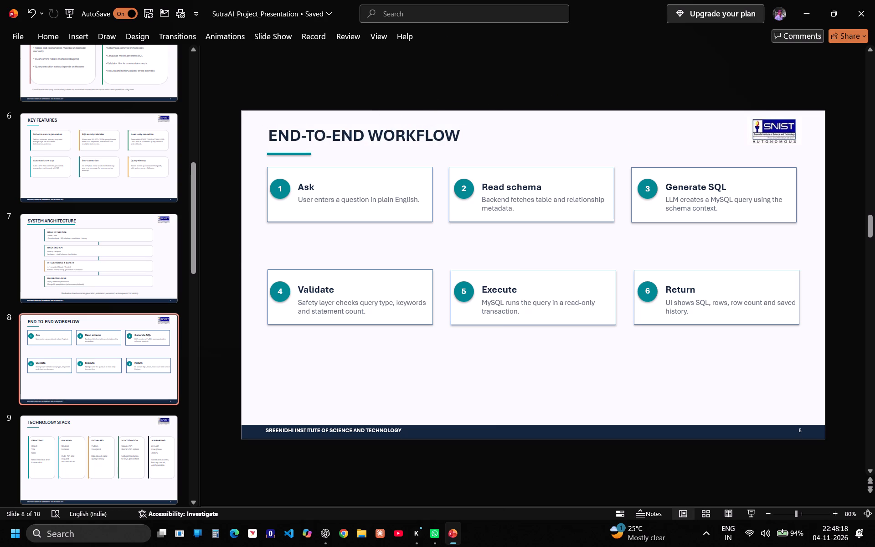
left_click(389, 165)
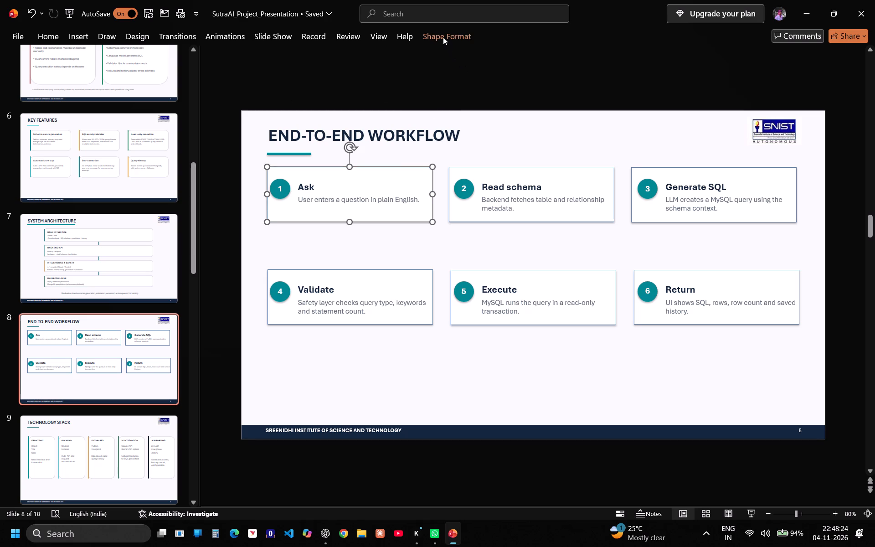
Open slide 9, Technology Stack, and examine the Databases card's text.
scroll(76, 246, "down", 2)
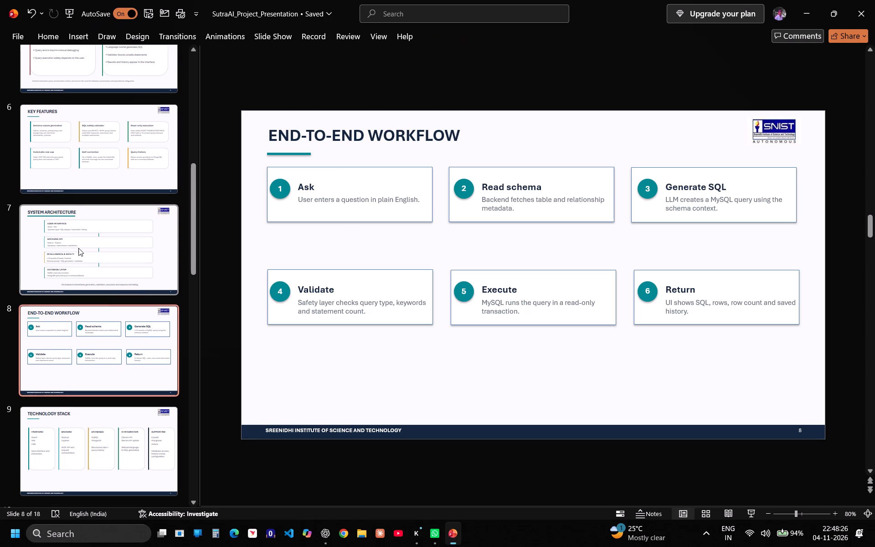
scroll(78, 248, "down", 7)
left_click(101, 304)
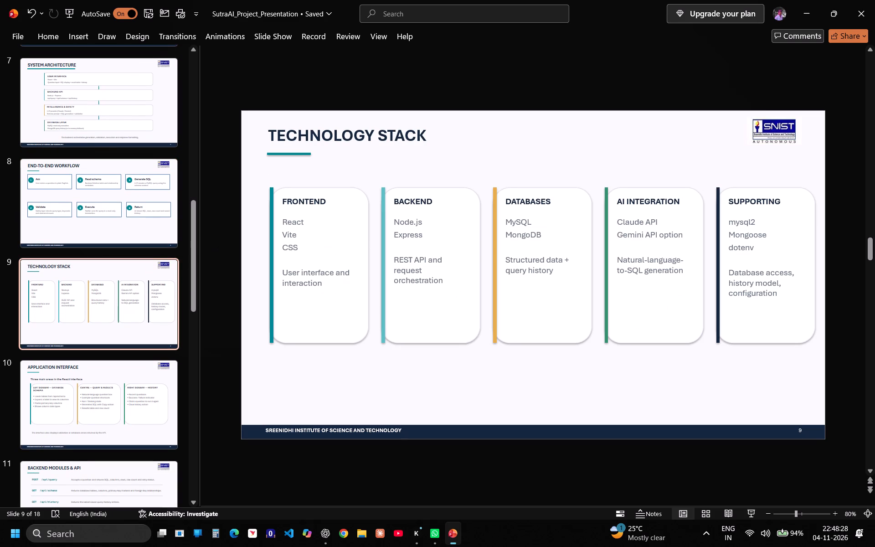
left_click(524, 233)
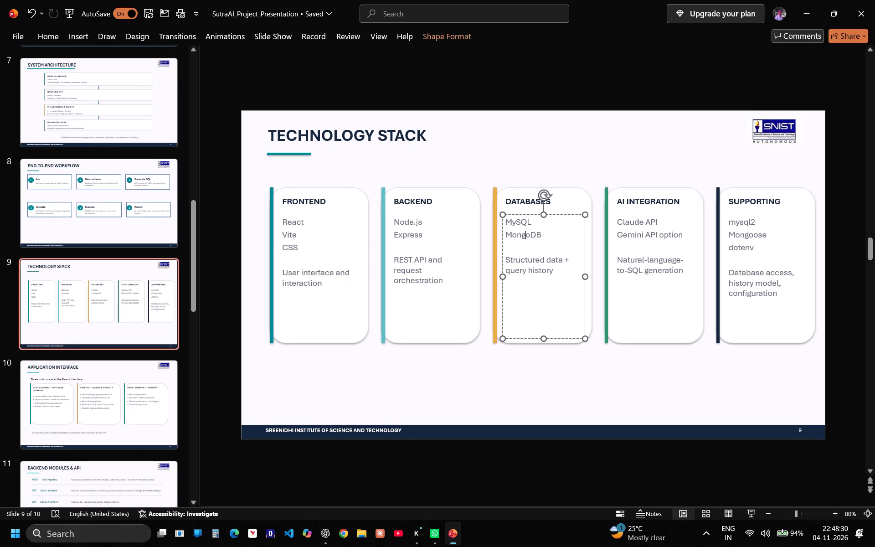
left_click_drag(550, 238, 505, 224)
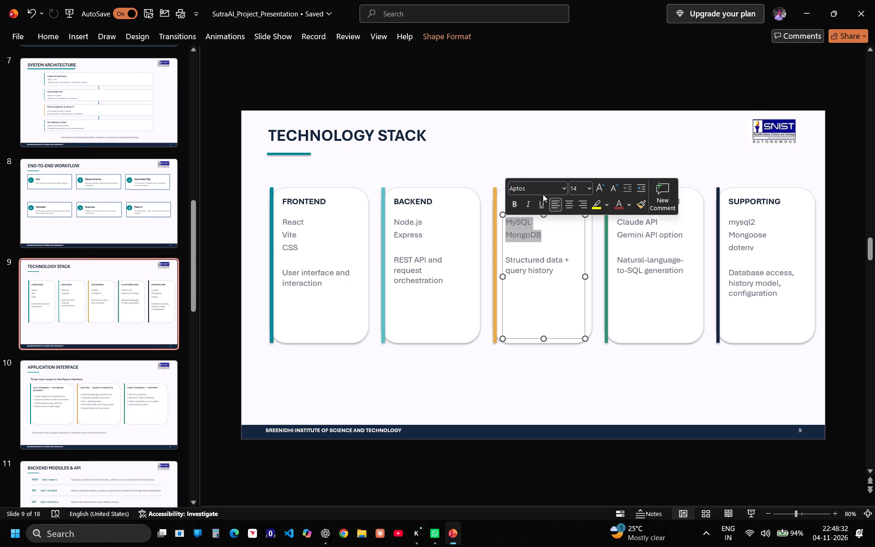
left_click(595, 85)
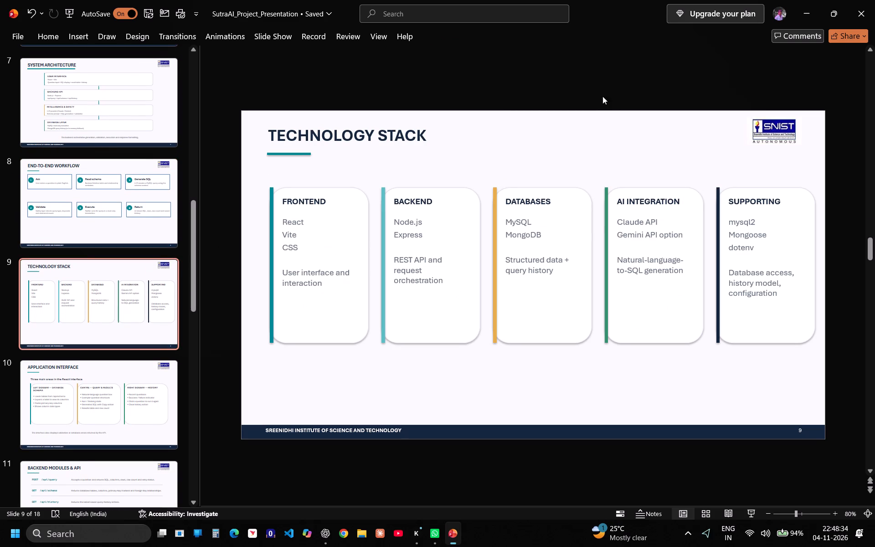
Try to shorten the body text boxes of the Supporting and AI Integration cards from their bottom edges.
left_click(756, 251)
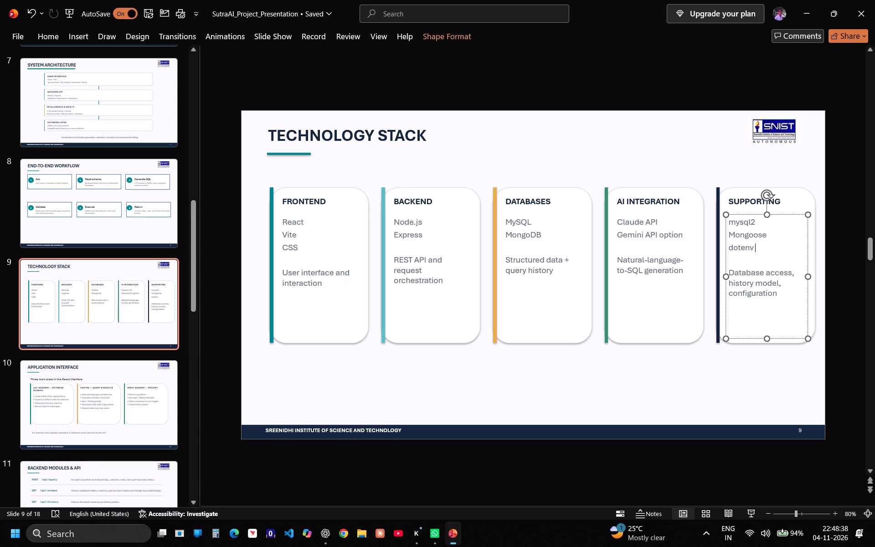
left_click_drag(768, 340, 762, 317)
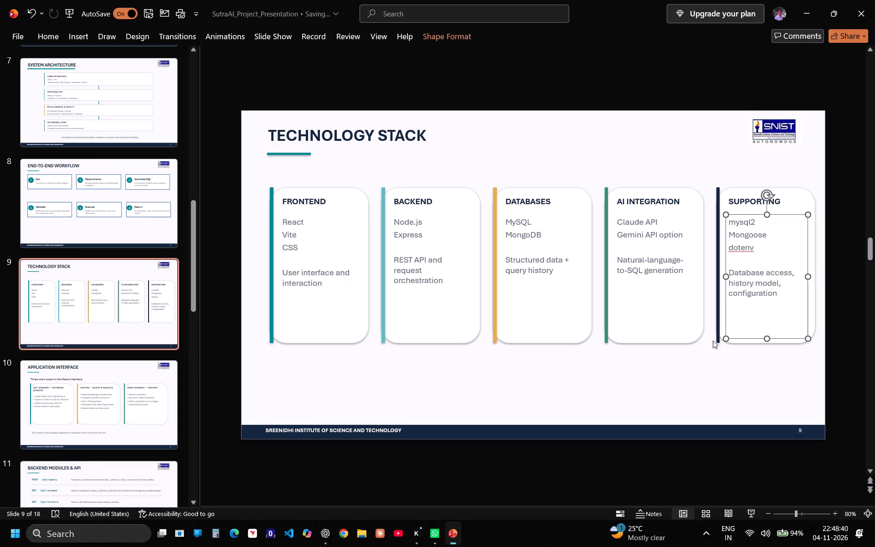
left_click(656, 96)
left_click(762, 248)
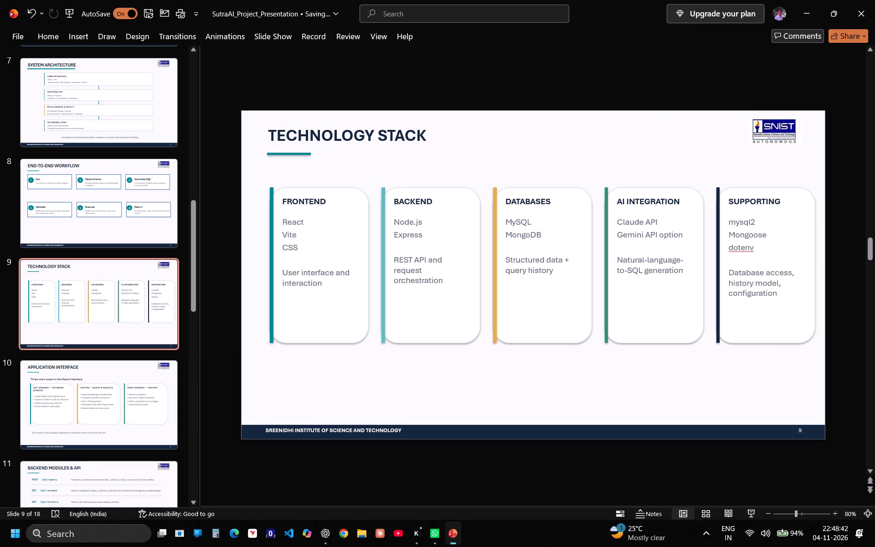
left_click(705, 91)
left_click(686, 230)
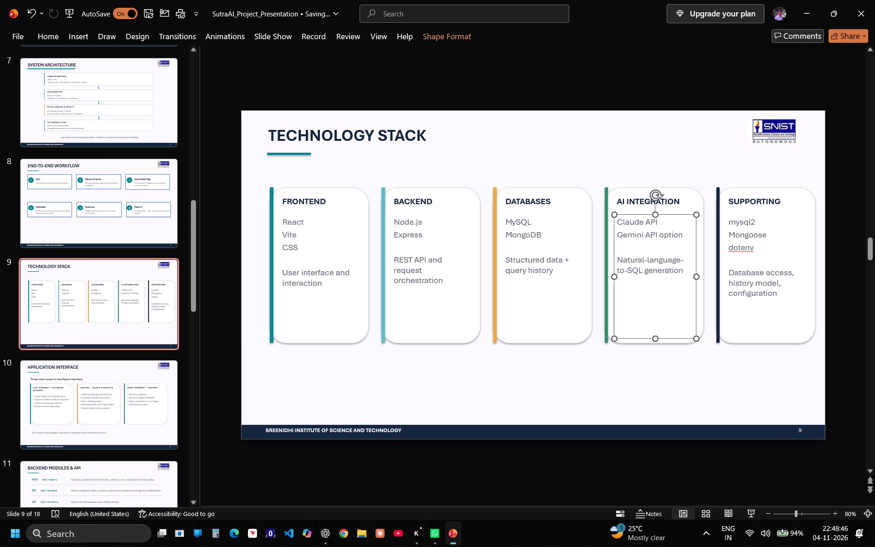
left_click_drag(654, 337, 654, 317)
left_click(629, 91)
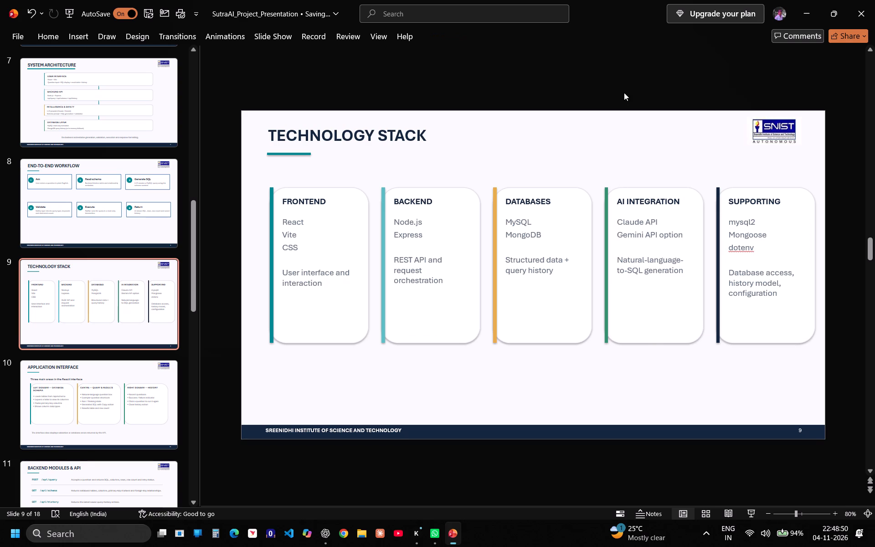
On slide 10, Application Interface, set the line spacing of the Left Sidebar — Database Schema card's bullets to 2.0.
left_click(77, 387)
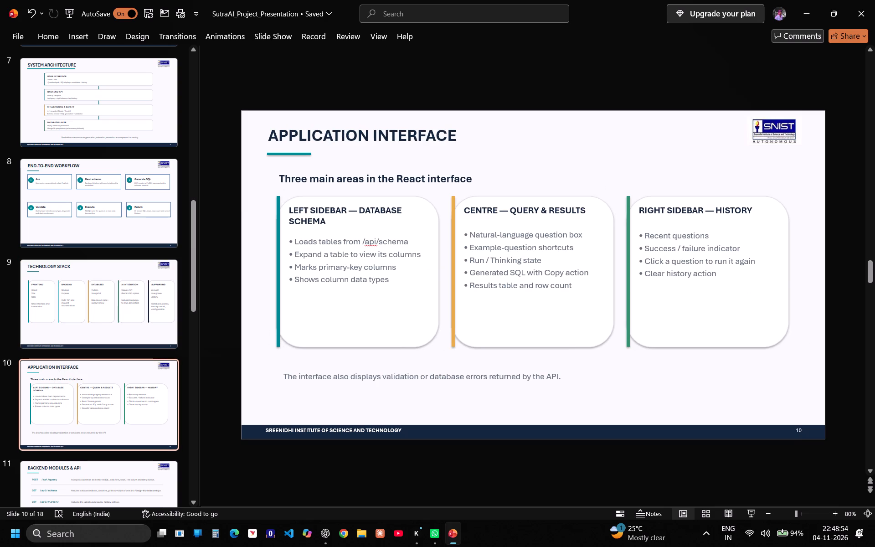
left_click(370, 345)
left_click(368, 287)
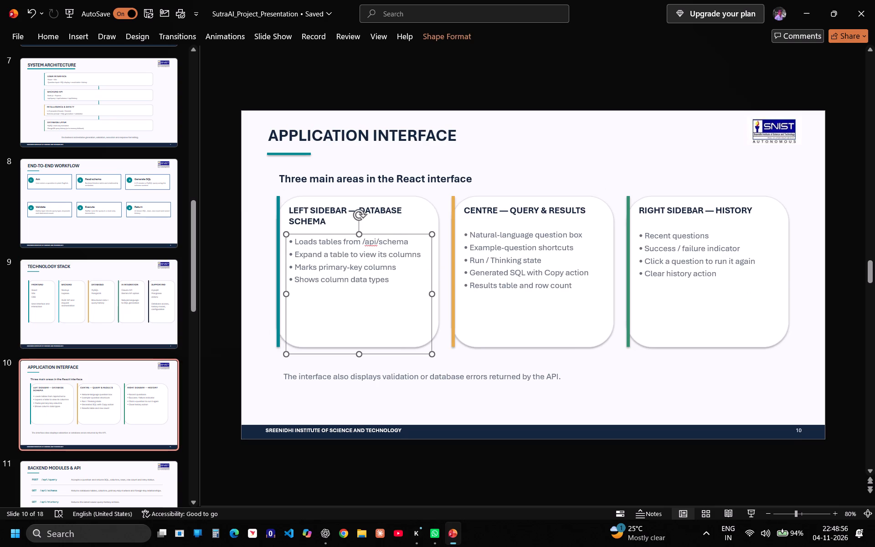
left_click(400, 285)
left_click(400, 280)
left_click_drag(394, 280, 285, 247)
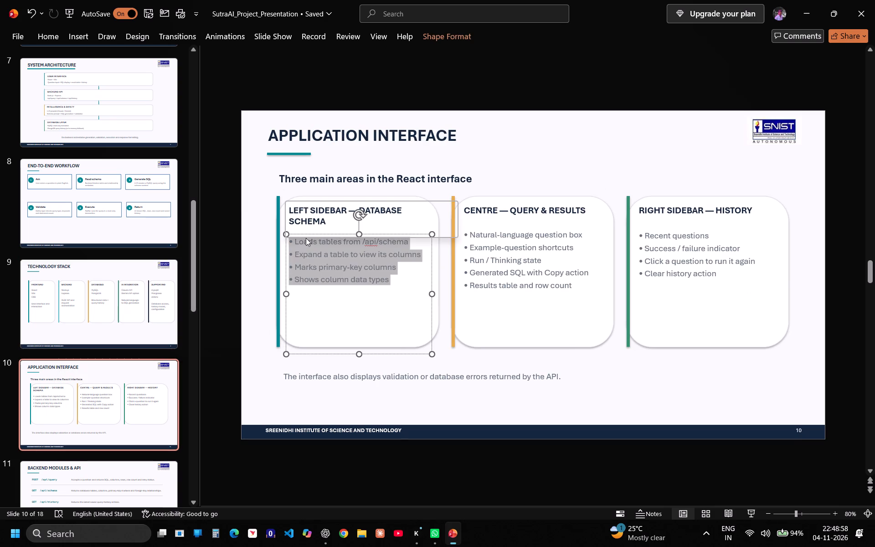
left_click(80, 33)
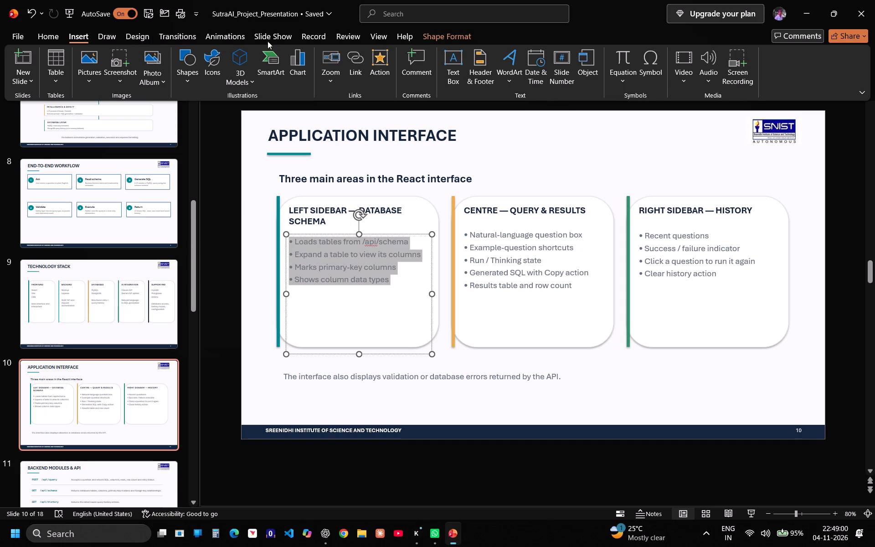
left_click(103, 38)
left_click(49, 40)
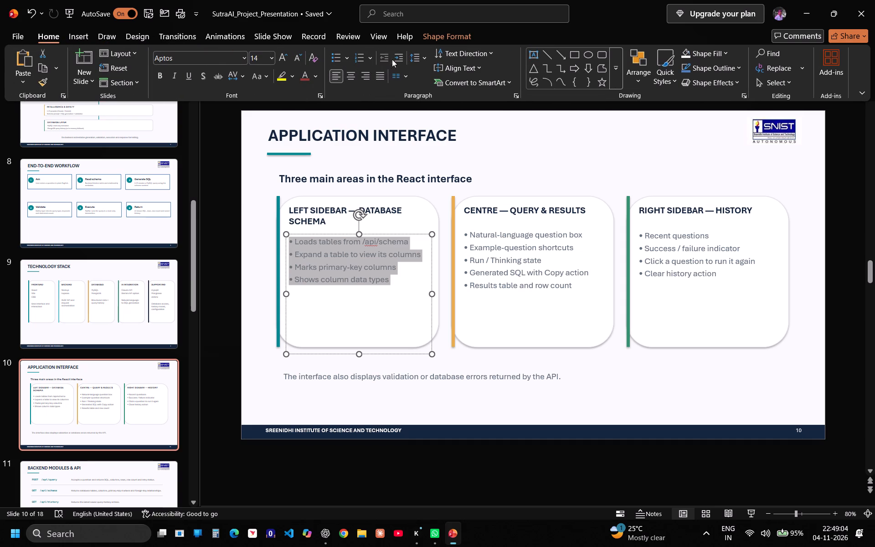
left_click(418, 58)
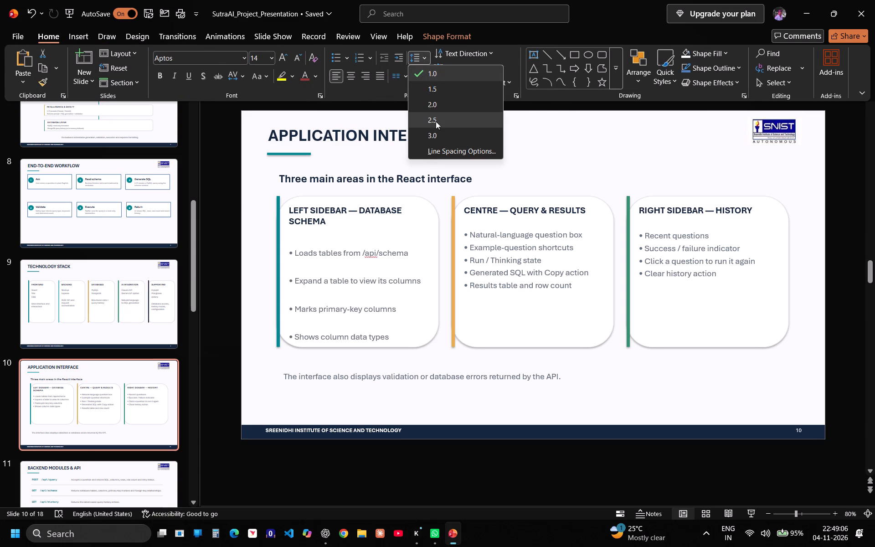
left_click(437, 105)
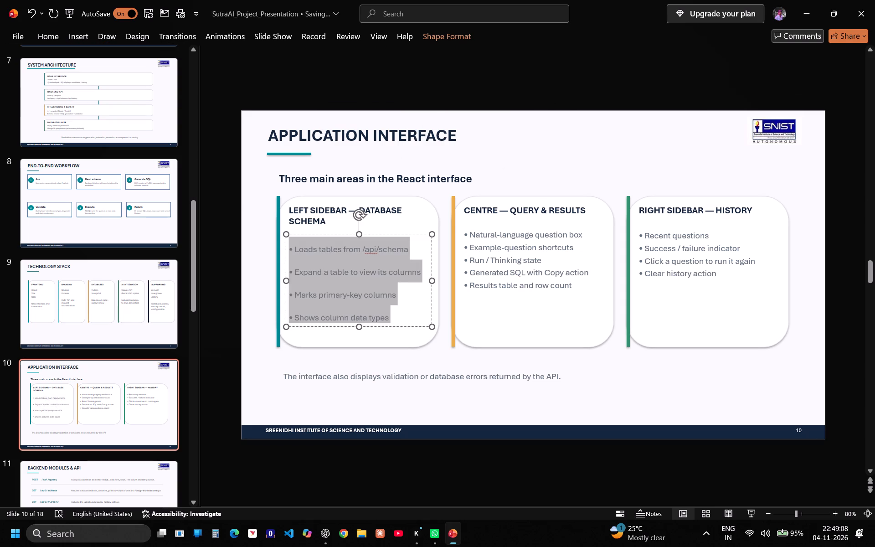
Move the Centre — Query & Results card's bullet text box slightly down, away from its heading.
left_click(484, 244)
left_click_drag(568, 289, 544, 274)
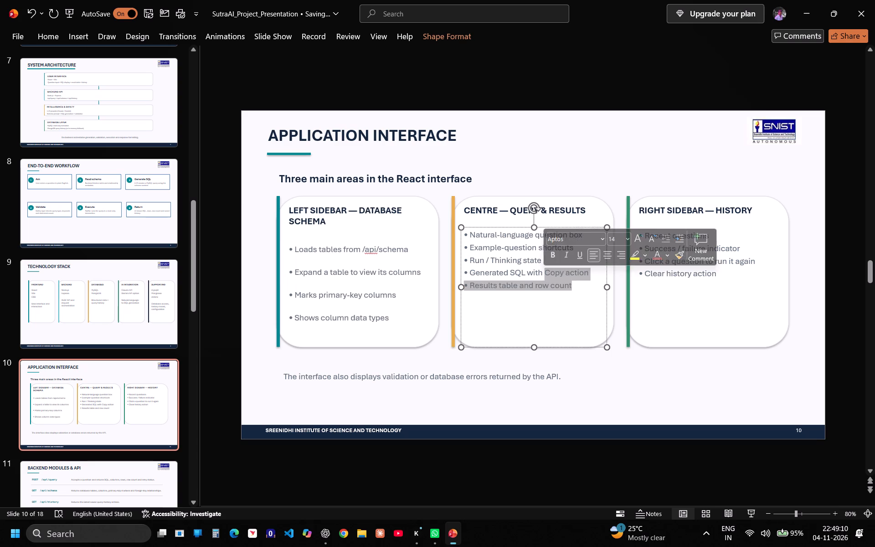
left_click(586, 287)
left_click_drag(579, 291, 576, 296)
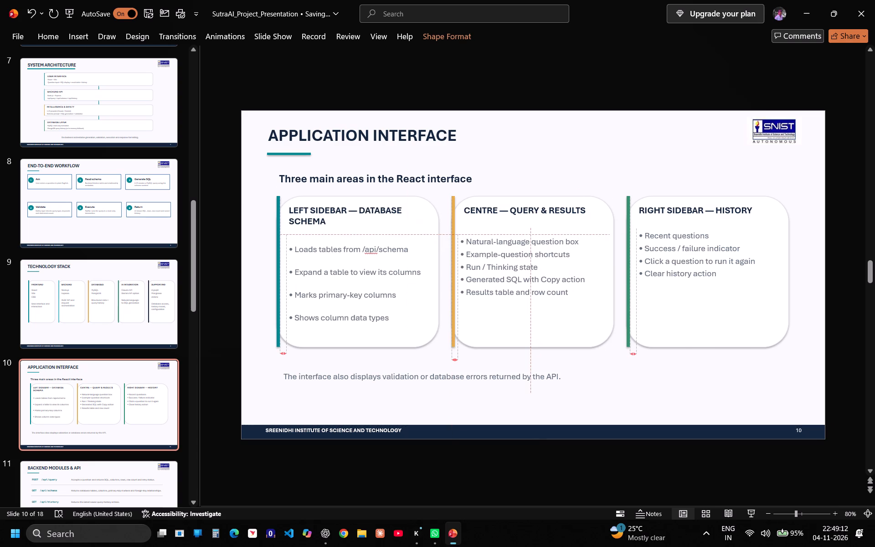
left_click_drag(576, 296, 579, 296)
left_click(579, 296)
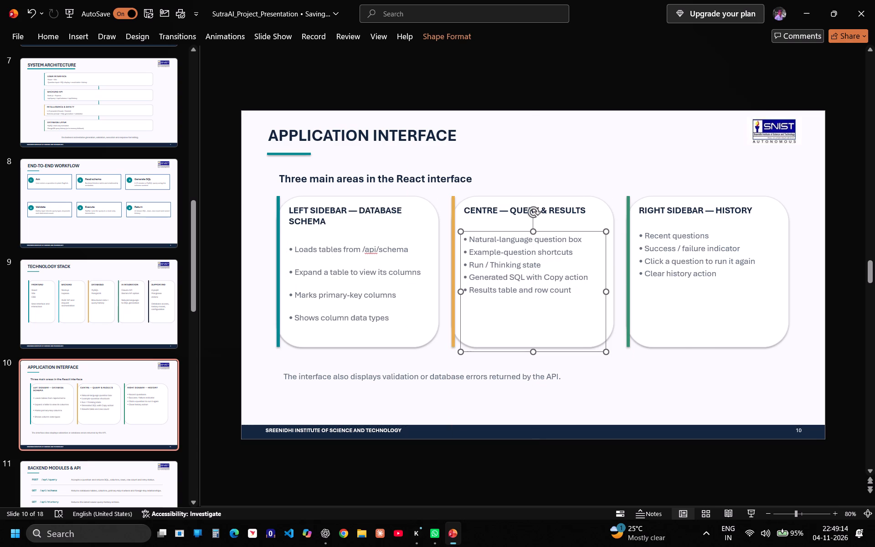
Set the line spacing of all bullets in the Centre — Query & Results card to 1.5.
left_click(574, 291)
left_click_drag(543, 274, 530, 270)
triple_click(530, 270)
left_click(530, 270)
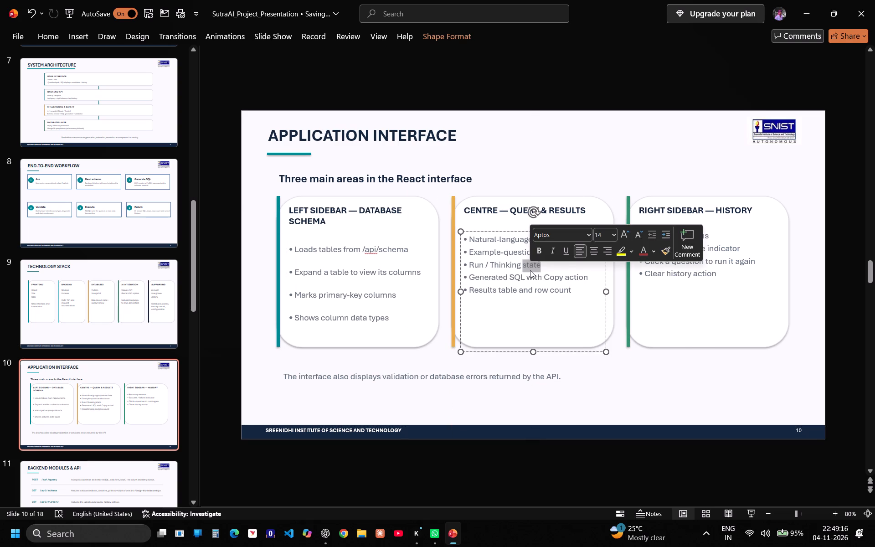
triple_click(530, 270)
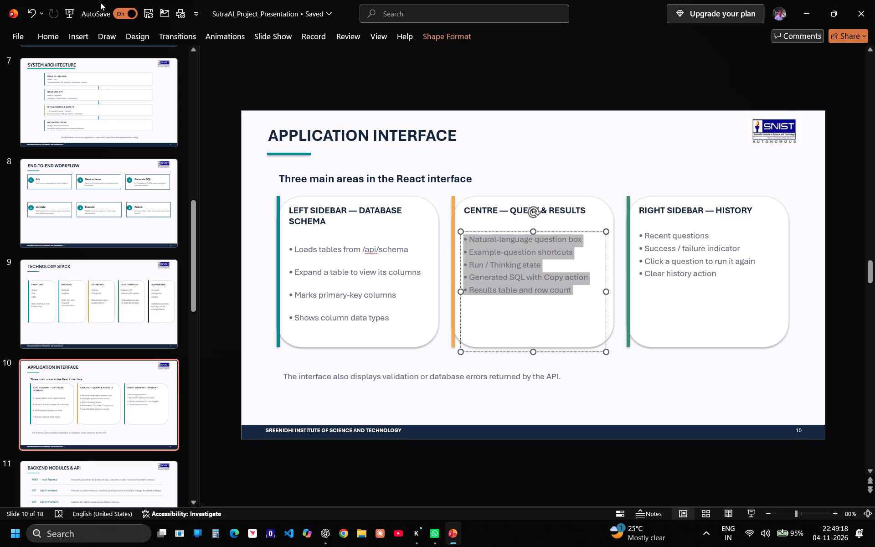
left_click(90, 36)
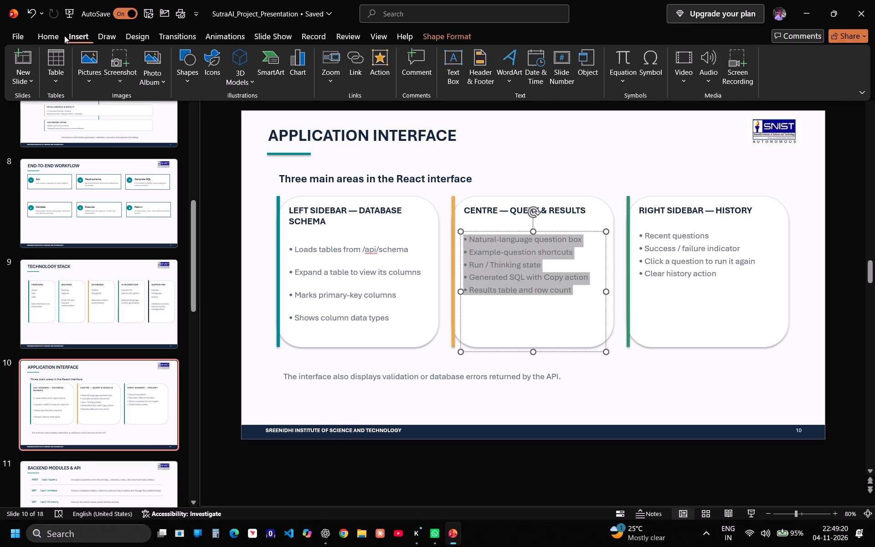
left_click(49, 36)
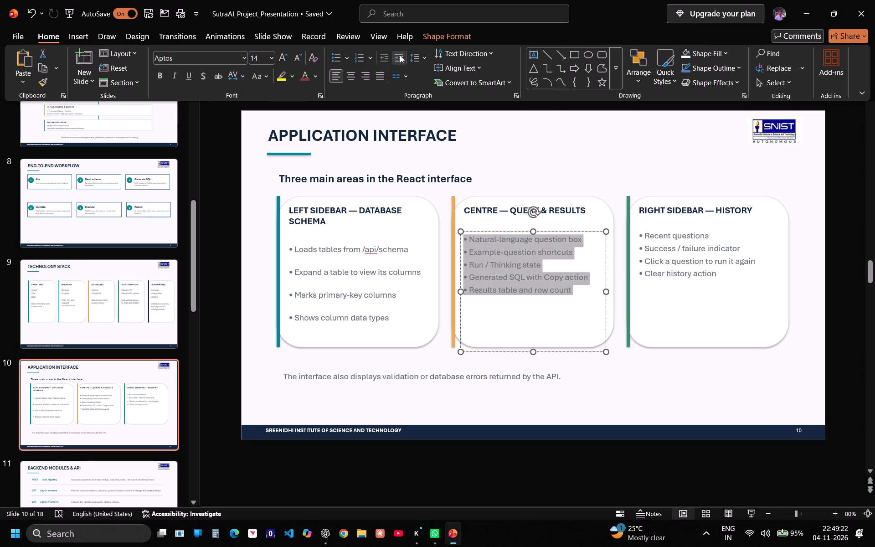
left_click(417, 59)
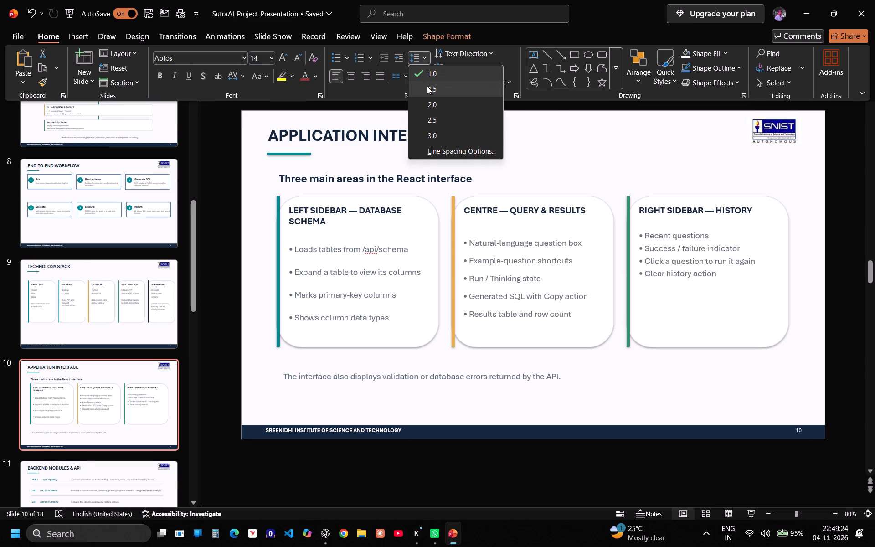
left_click(427, 86)
Set the line spacing of all bullets in the Right Sidebar — History card to 1.5.
left_click(711, 280)
left_click(718, 277)
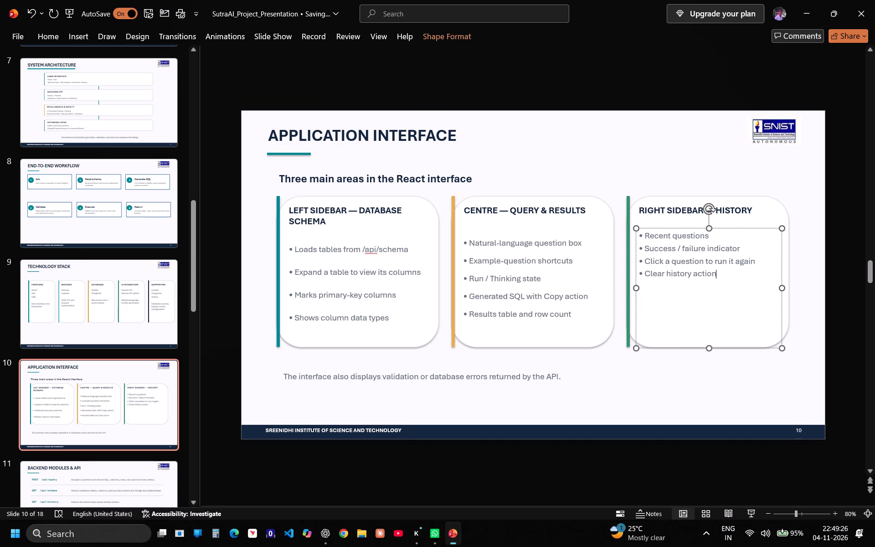
left_click_drag(718, 277, 638, 240)
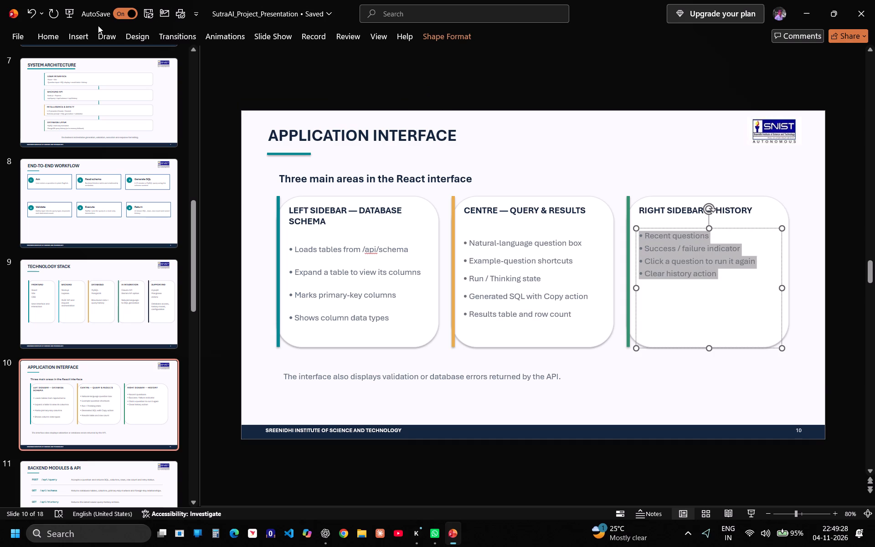
left_click(90, 31)
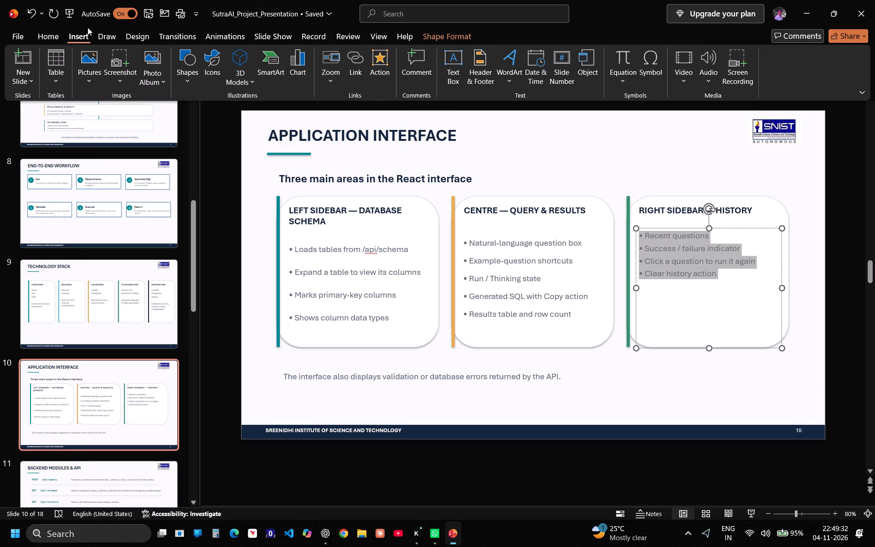
left_click(101, 33)
left_click(81, 41)
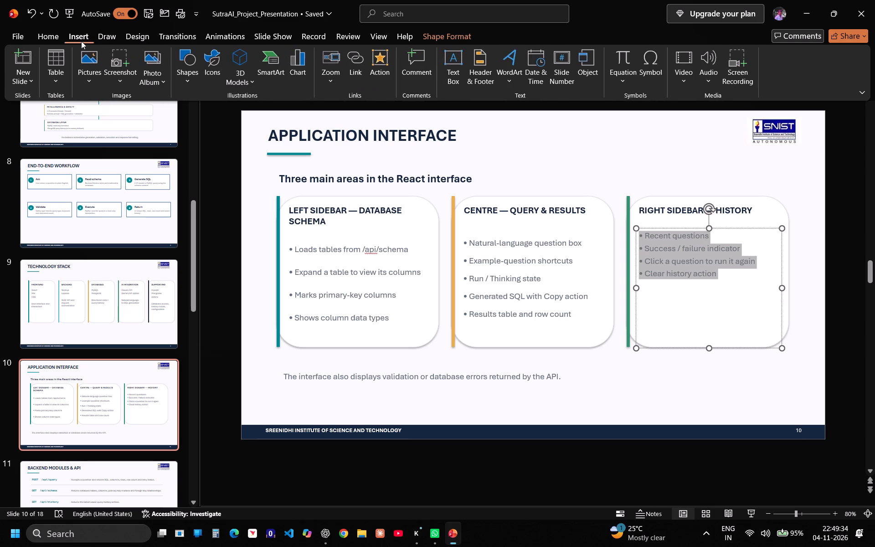
left_click(54, 33)
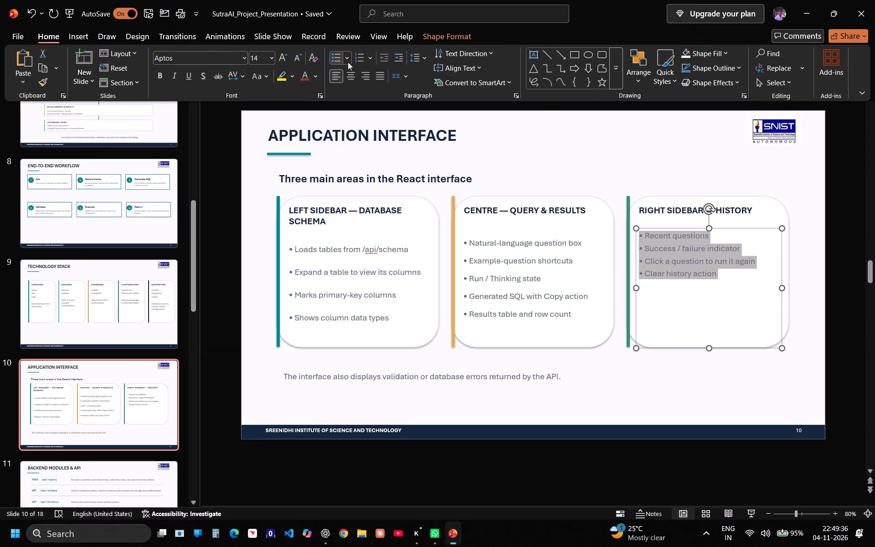
left_click(424, 58)
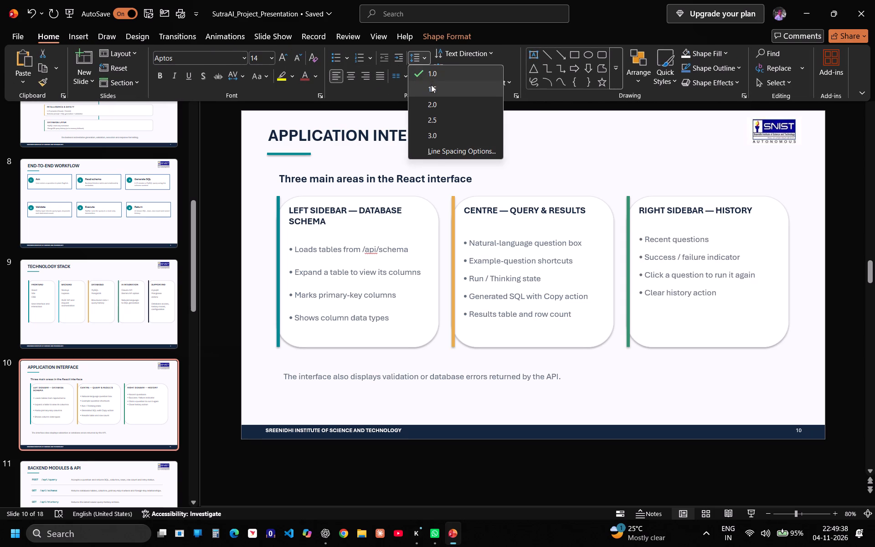
left_click(432, 85)
left_click(516, 86)
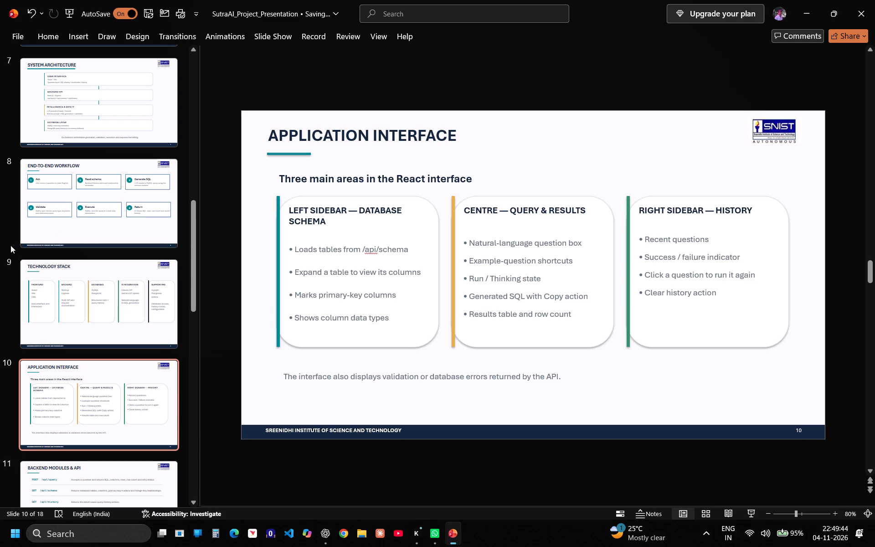
Examine the coloured accent bars of the three cards and the overall layout of the Application Interface slide.
scroll(77, 248, "down", 17)
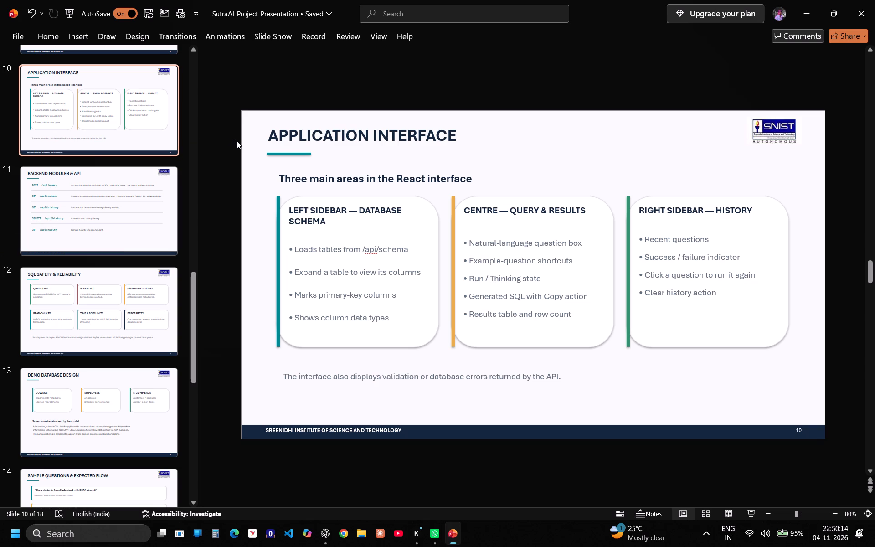
left_click(453, 219)
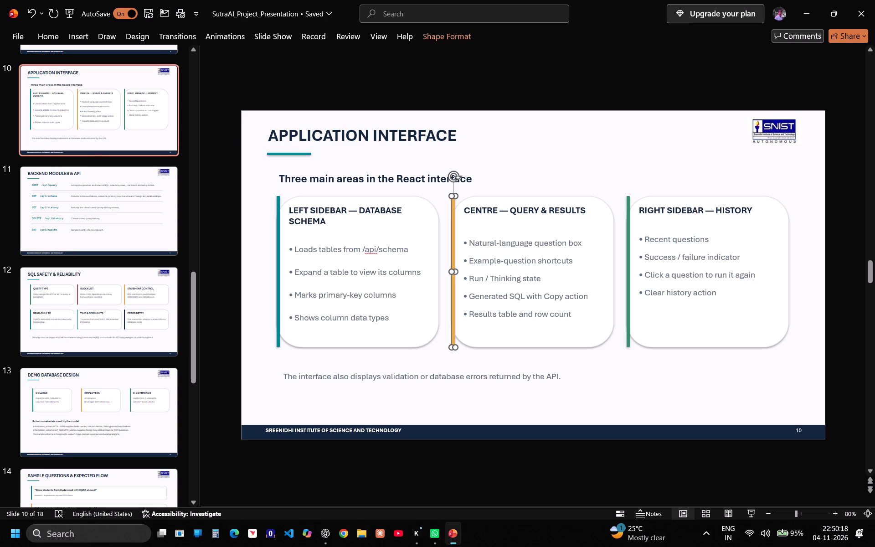
left_click(278, 199)
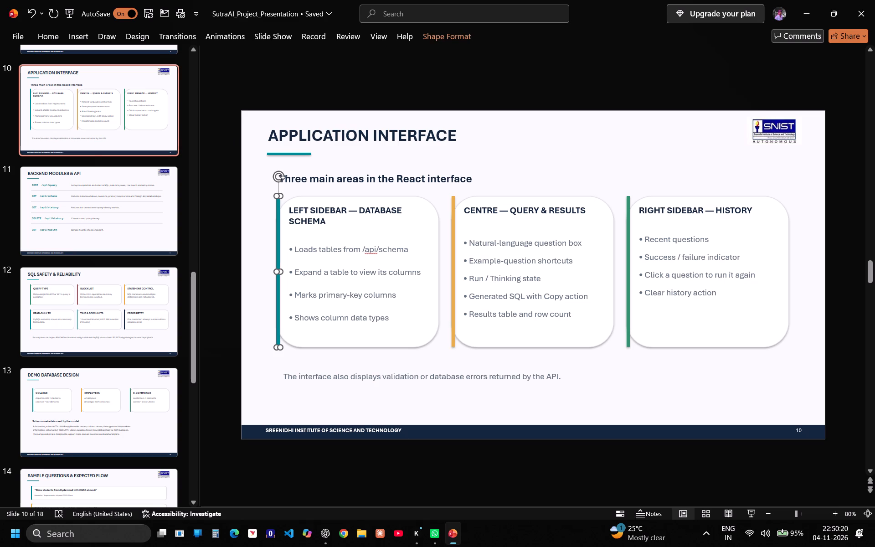
left_click(629, 197)
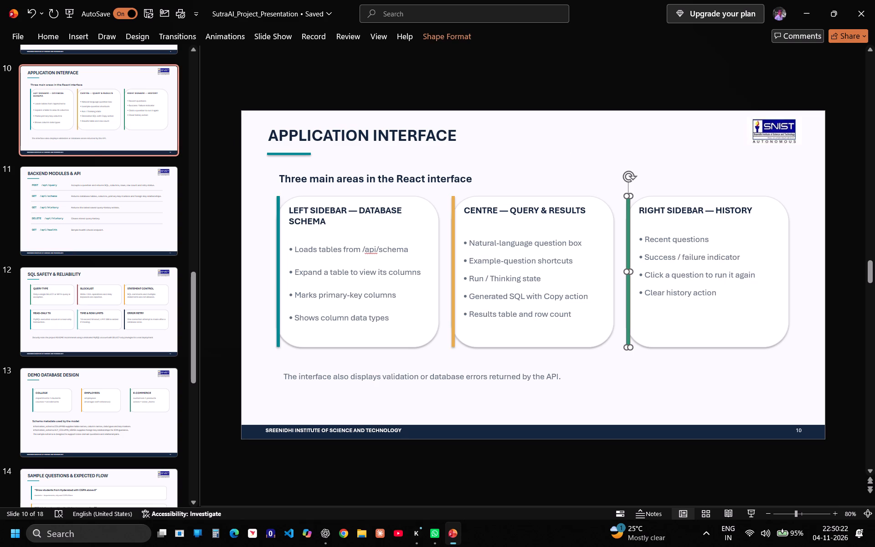
left_click(637, 72)
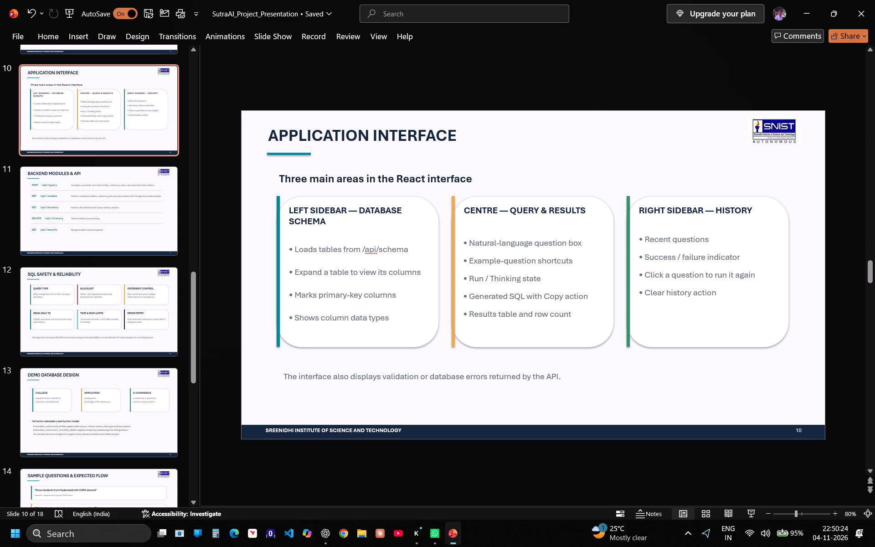
left_click(452, 294)
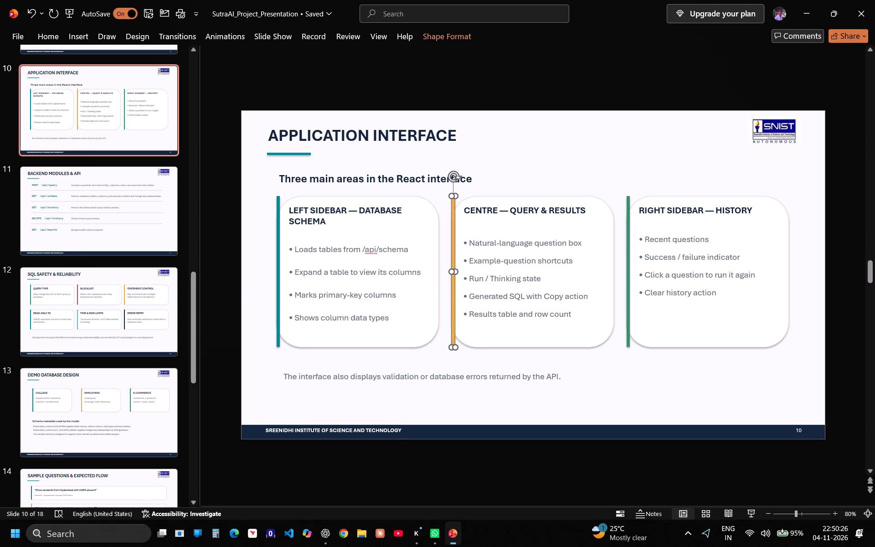
left_click(232, 280)
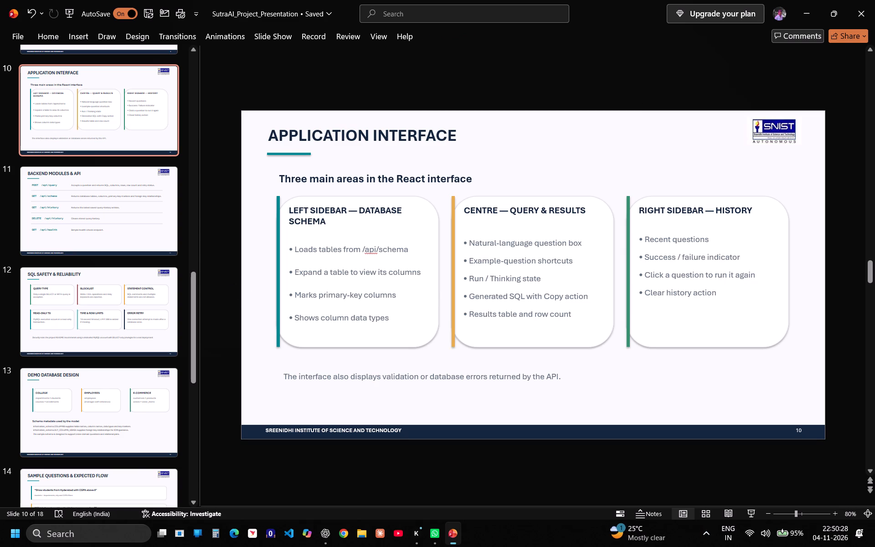
left_click(767, 515)
left_click(767, 515)
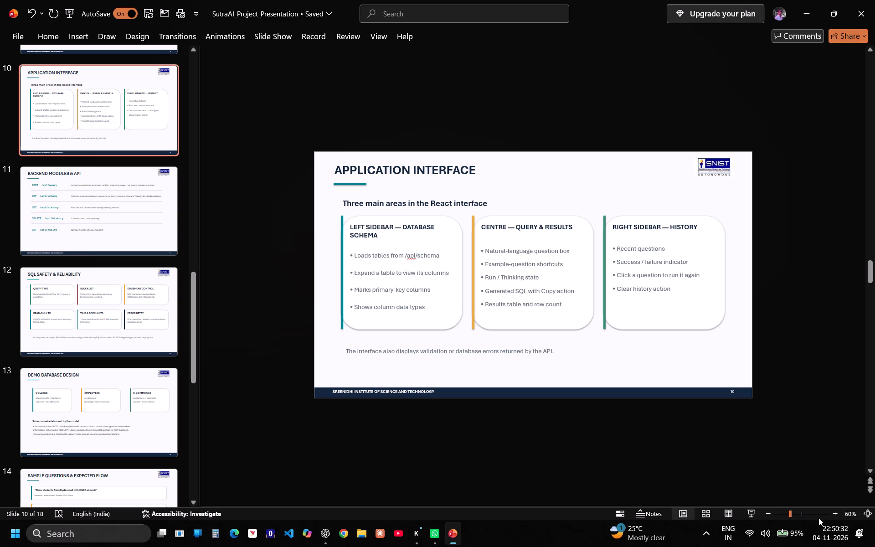
left_click(836, 512)
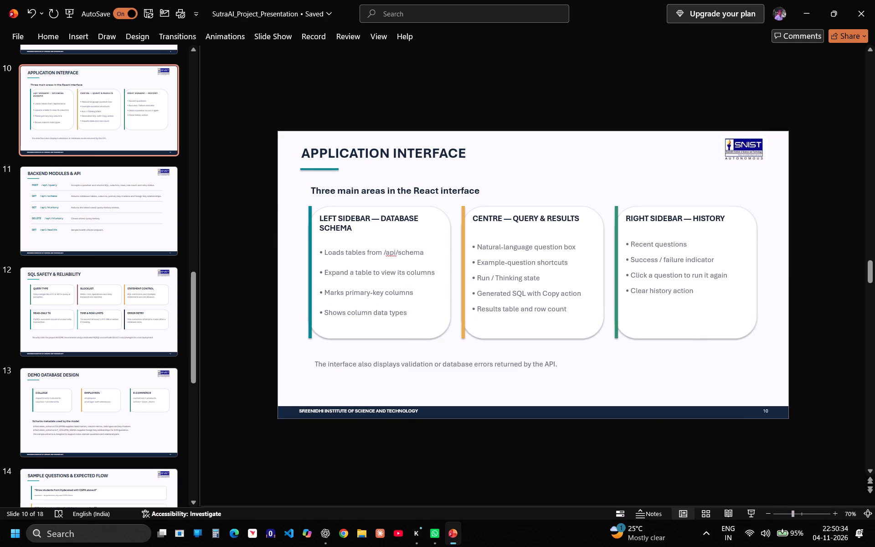
left_click(770, 411)
left_click(758, 447)
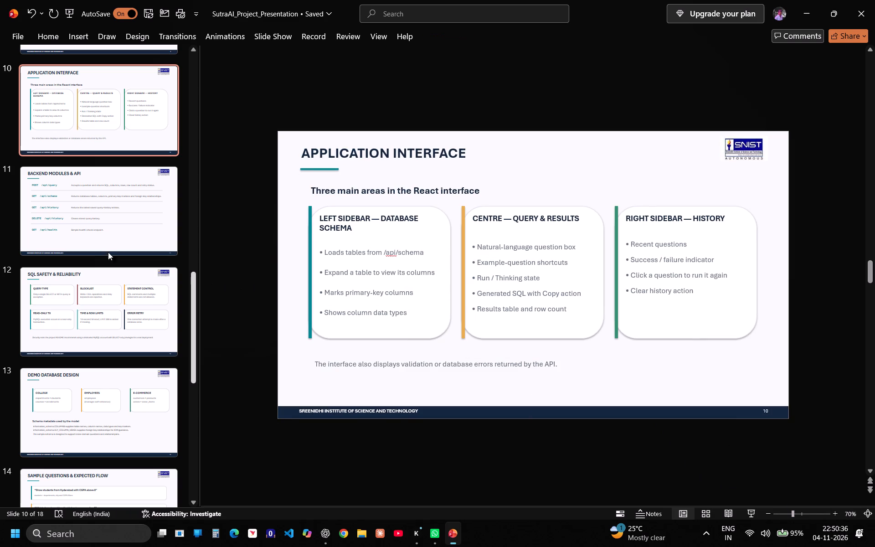
Open slide 11, Backend Modules & API.
left_click(104, 225)
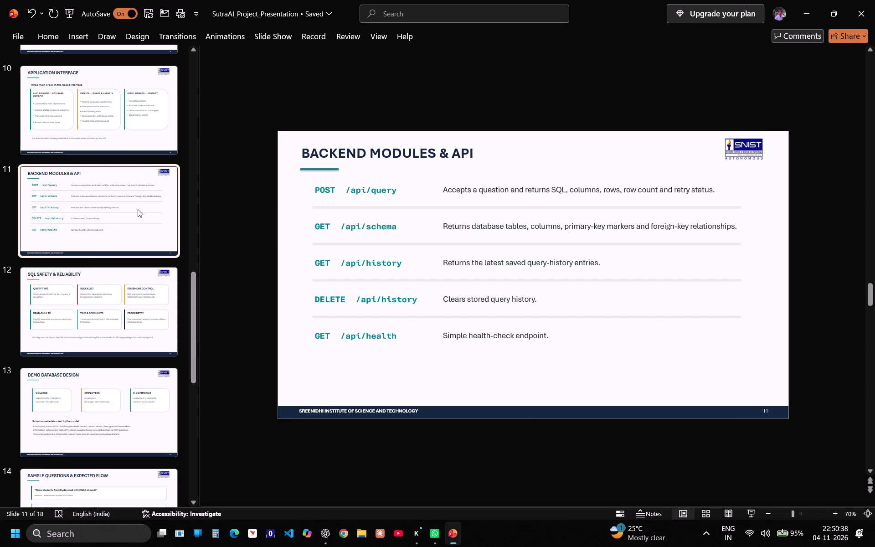
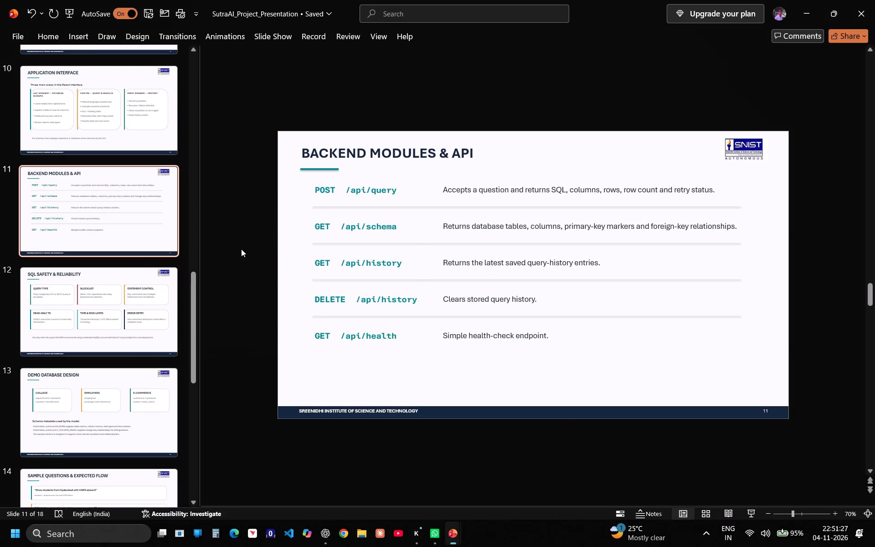
Switch to the Internship review presentation, examine its slides through References, and return to the SutraAI presentation.
key("alt+Tab")
key("alt+Tab")
scroll(438, 176, "down", 3)
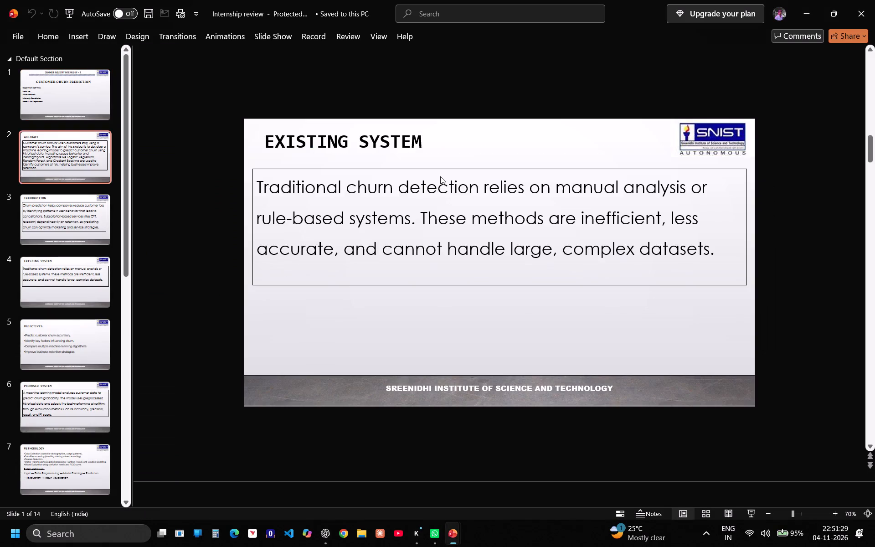
scroll(441, 176, "down", 3)
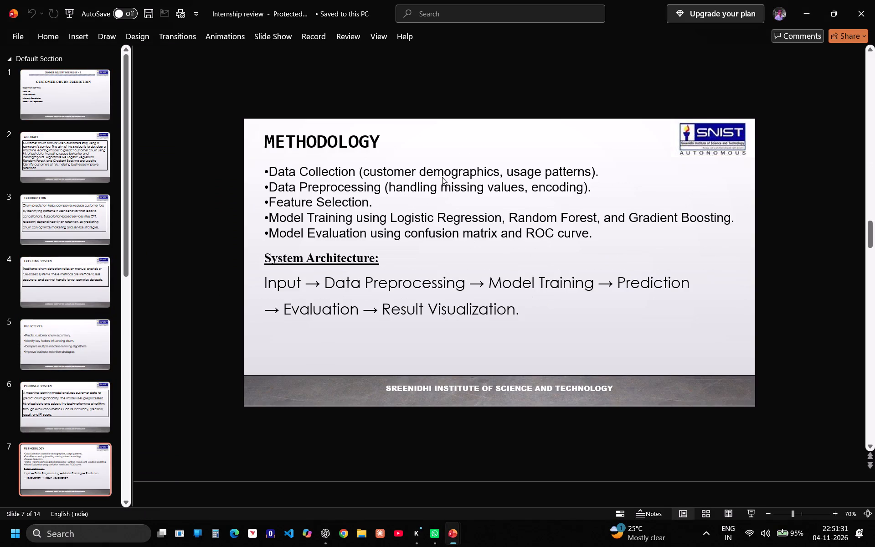
scroll(442, 177, "down", 2)
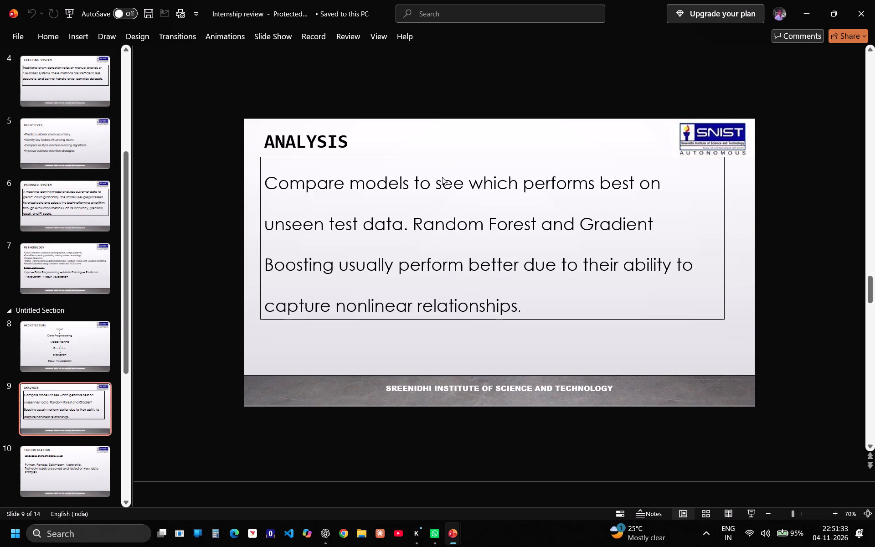
scroll(442, 177, "down", 3)
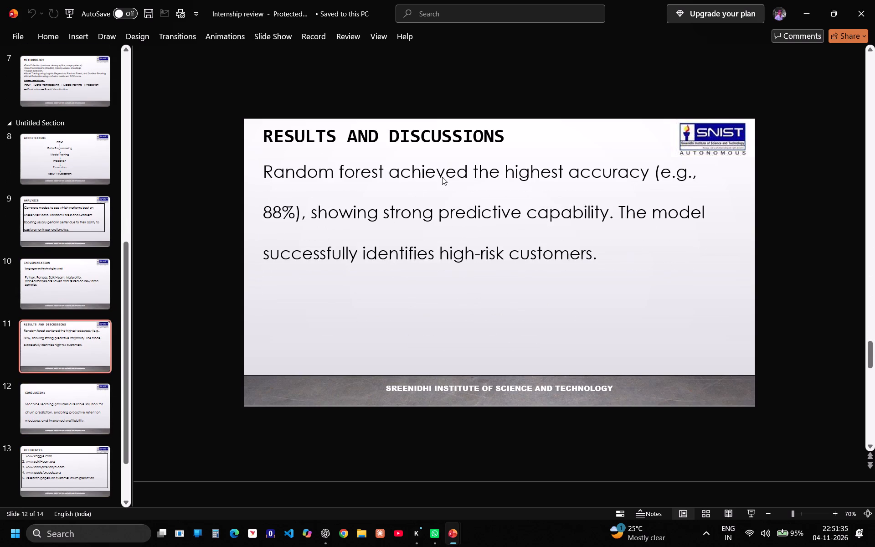
scroll(442, 177, "down", 1)
key("alt+Tab")
key("alt+Tab")
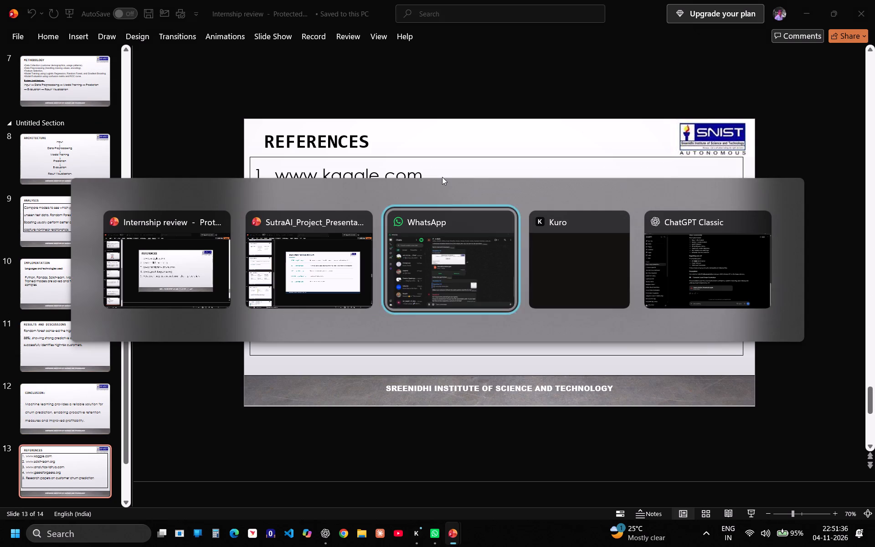
key("alt+Tab")
key("alt+Tab")
key("alt+Tab")
key("alt+Tab")
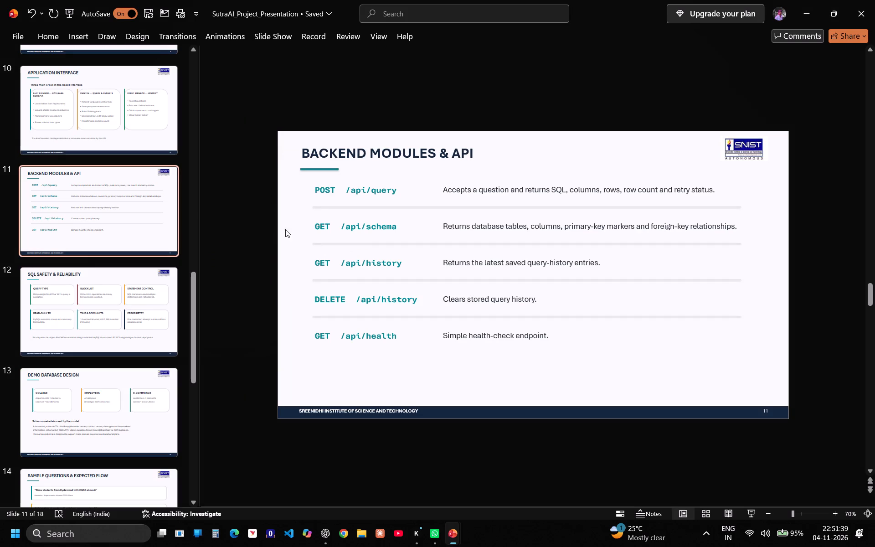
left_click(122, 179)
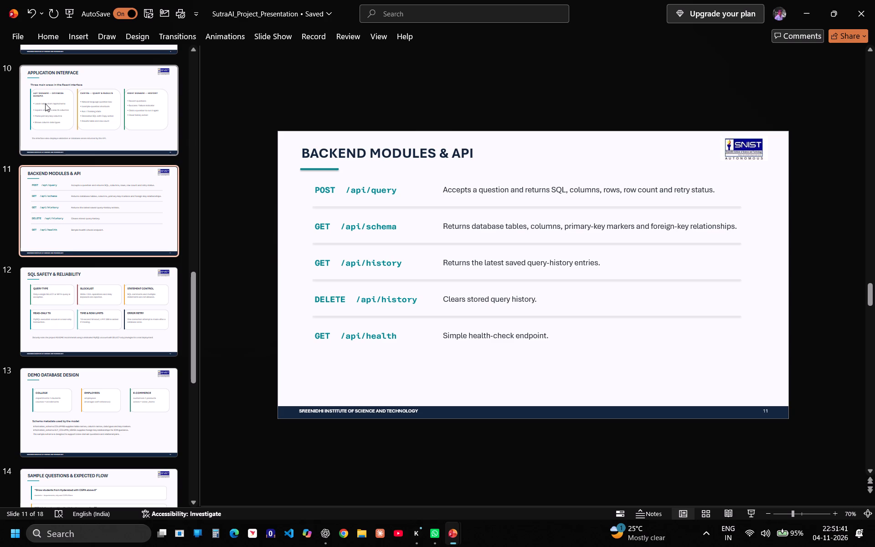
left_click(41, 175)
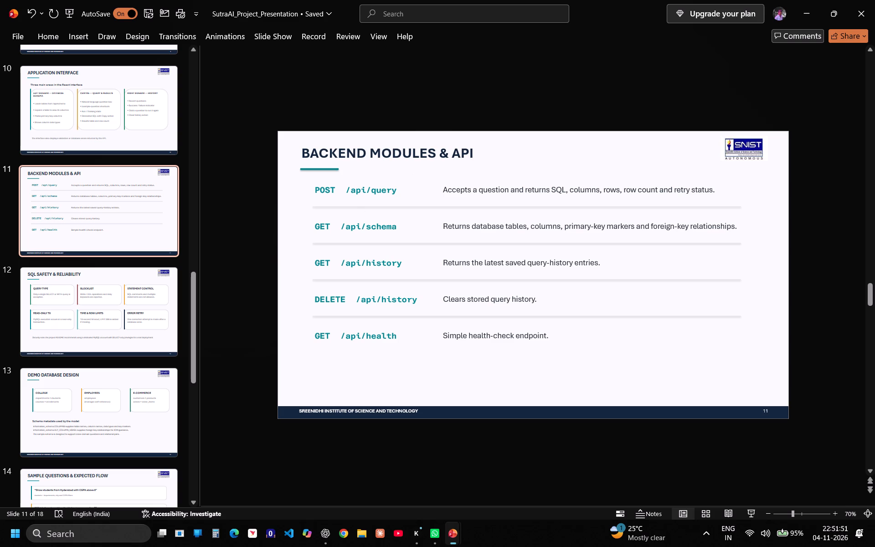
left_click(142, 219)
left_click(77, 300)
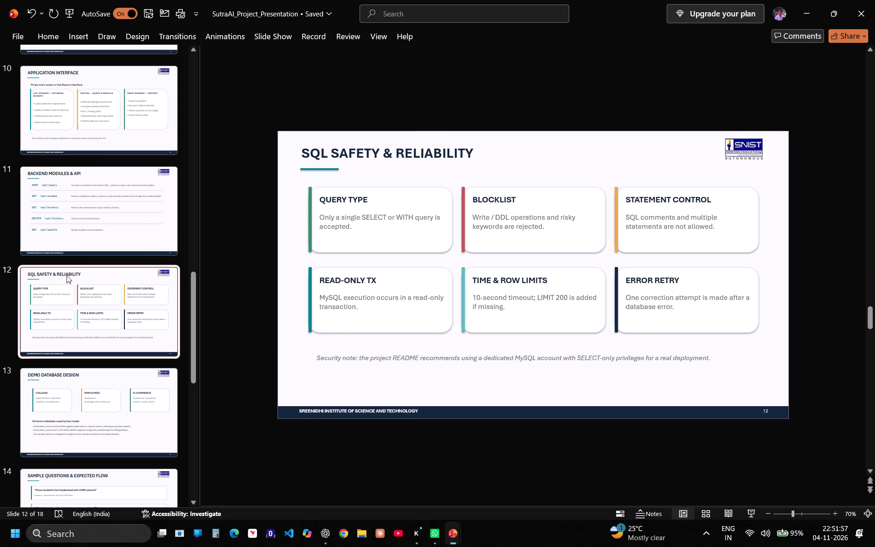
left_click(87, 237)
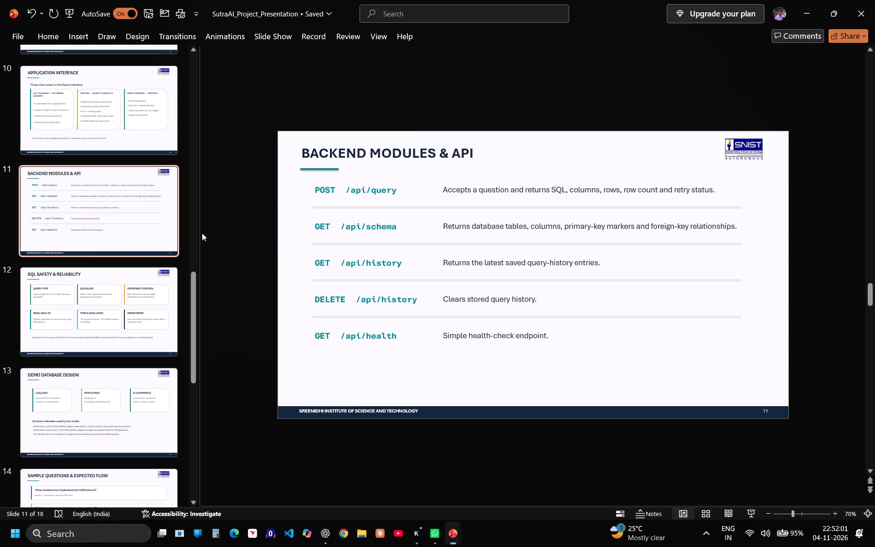
Enlarge the slide thumbnails so the content of slides 10 to 13 is easier to read.
left_click_drag(199, 230, 225, 222)
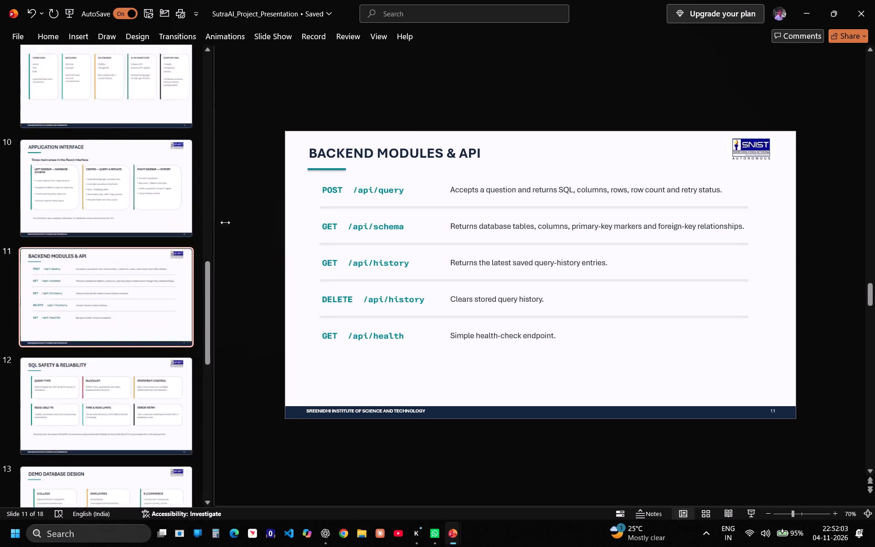
left_click_drag(225, 222, 246, 217)
scroll(155, 242, "down", 10)
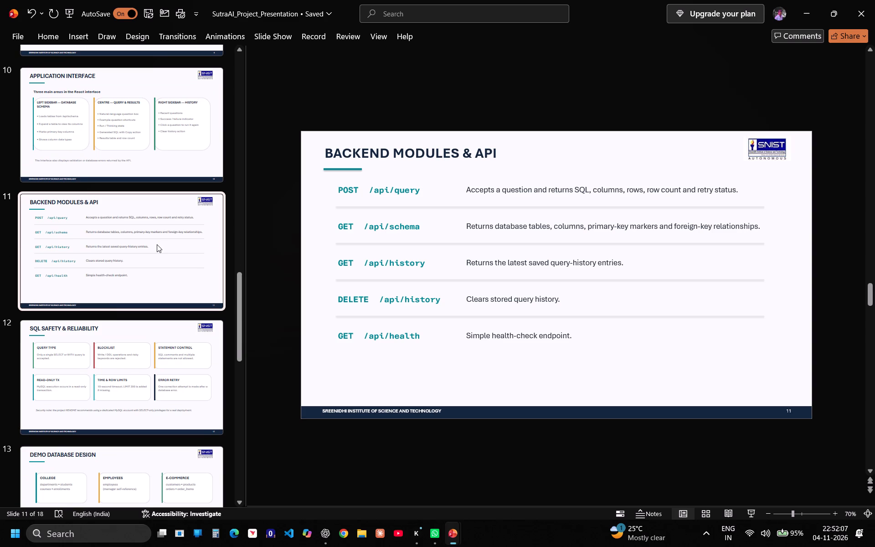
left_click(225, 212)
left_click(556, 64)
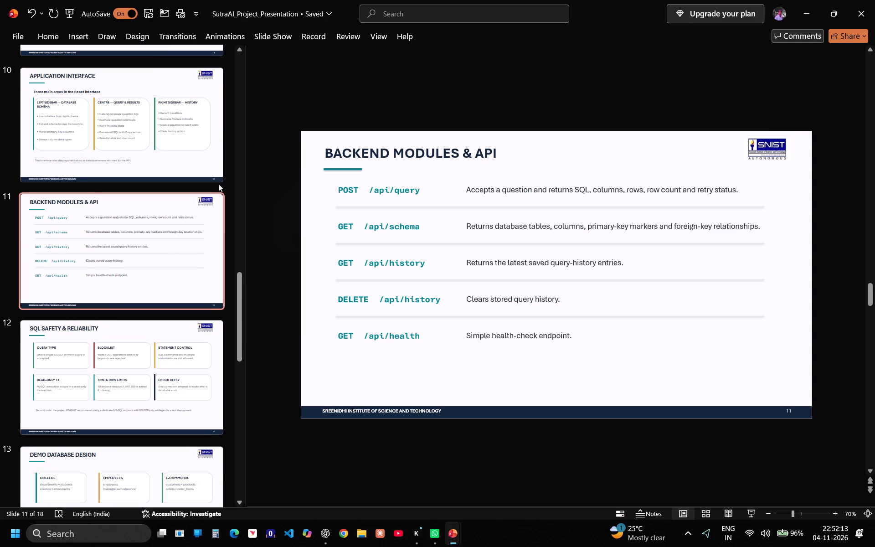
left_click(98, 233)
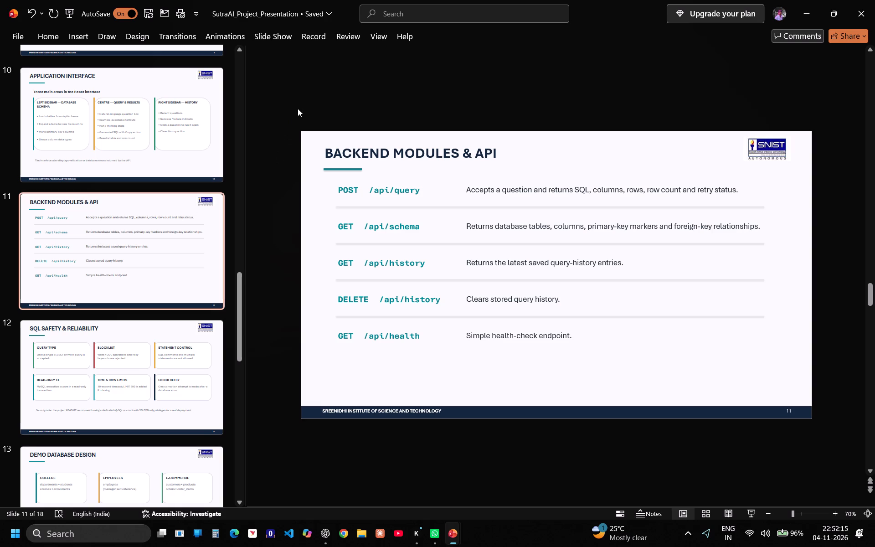
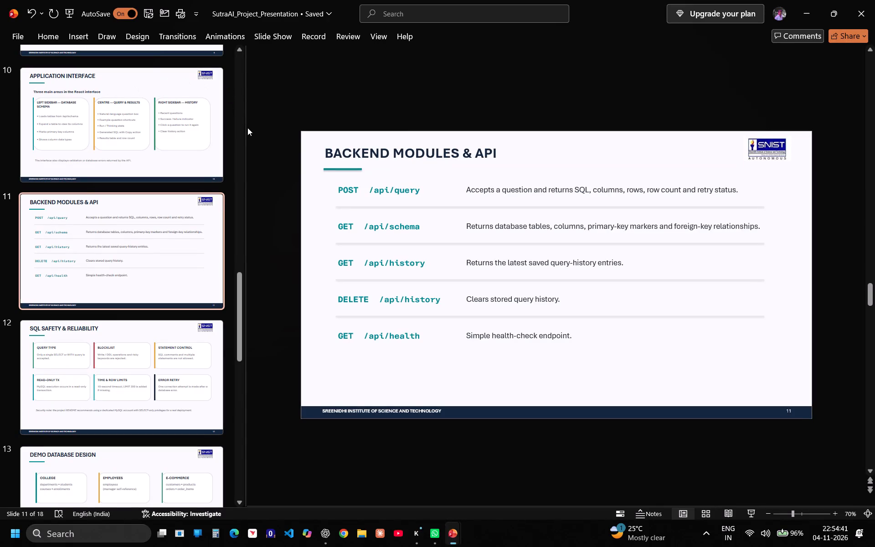
Shrink the slide thumbnails and look over the slides from Demo Database Design through the Thank You slide.
left_click_drag(245, 123, 155, 144)
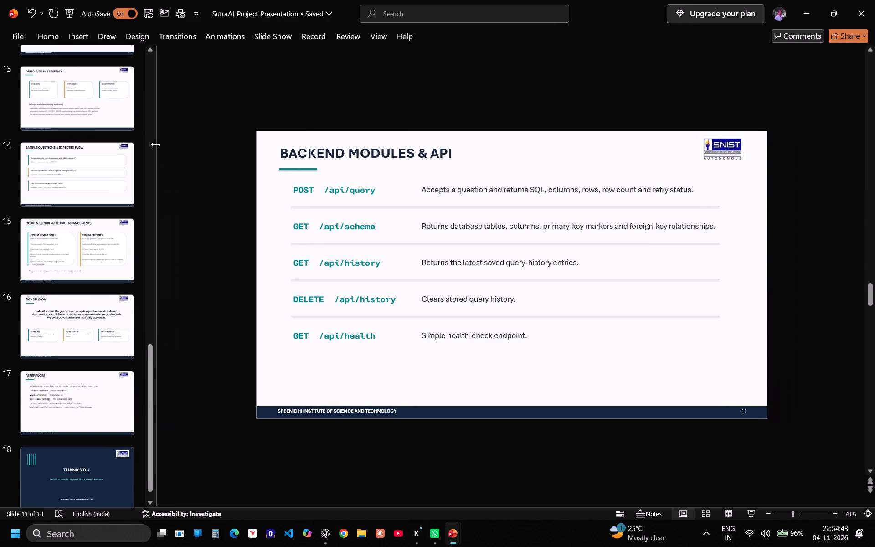
left_click_drag(155, 144, 149, 147)
scroll(99, 125, "down", 3)
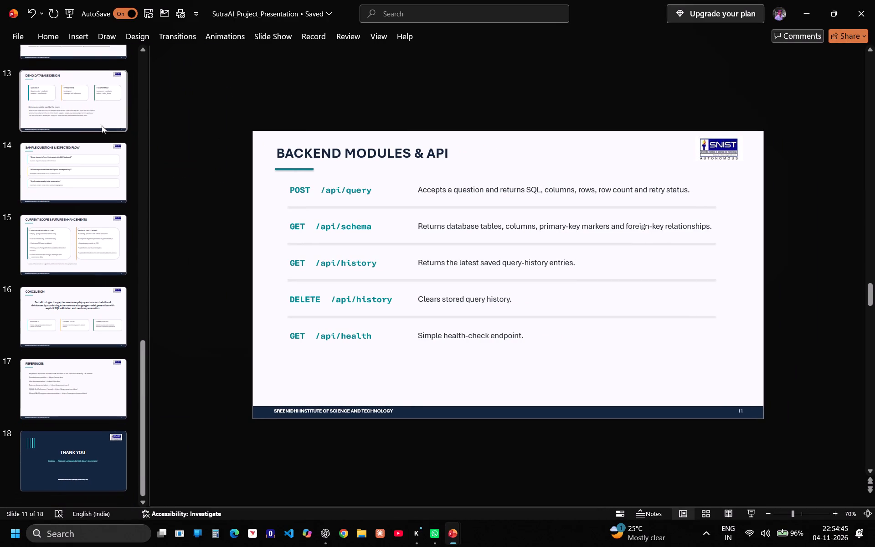
scroll(102, 125, "down", 6)
scroll(102, 201, "up", 2)
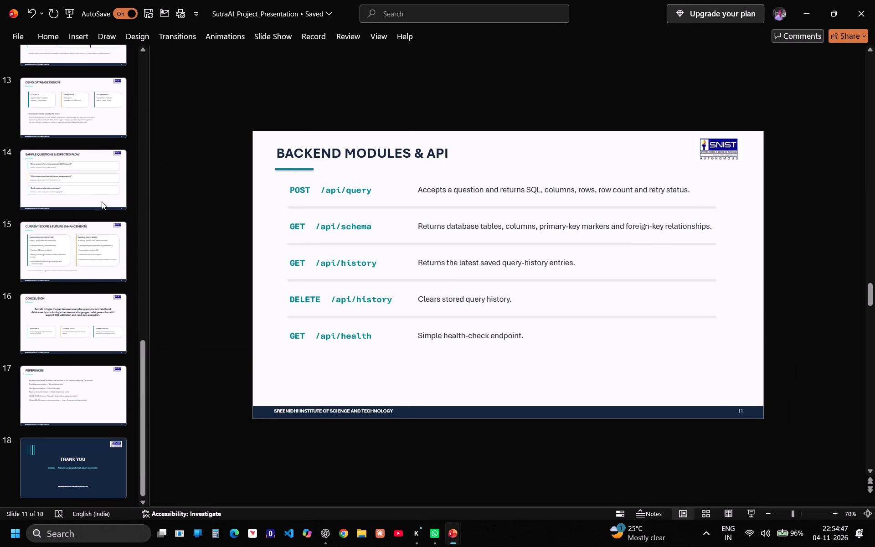
scroll(102, 201, "up", 13)
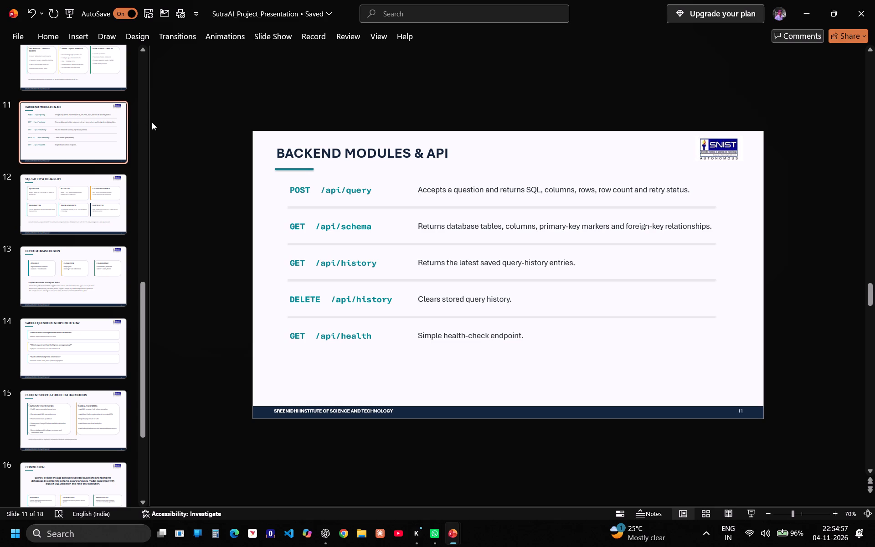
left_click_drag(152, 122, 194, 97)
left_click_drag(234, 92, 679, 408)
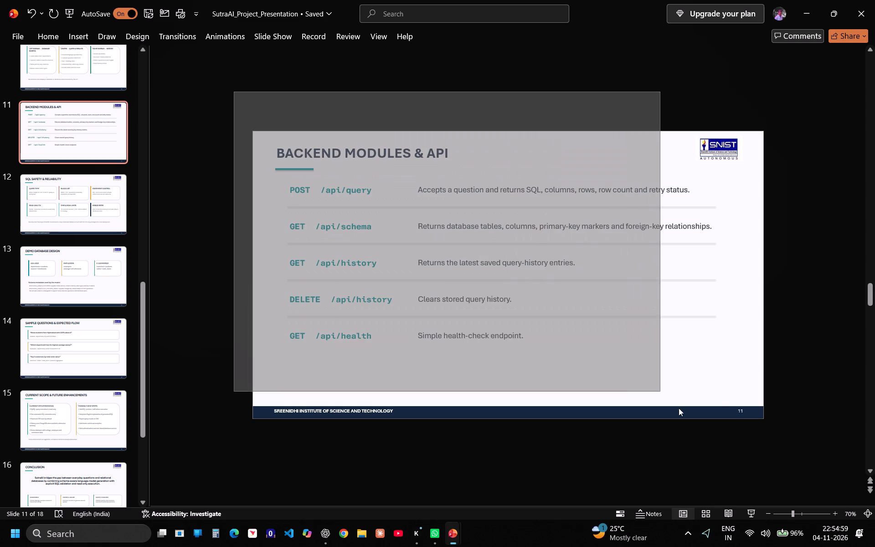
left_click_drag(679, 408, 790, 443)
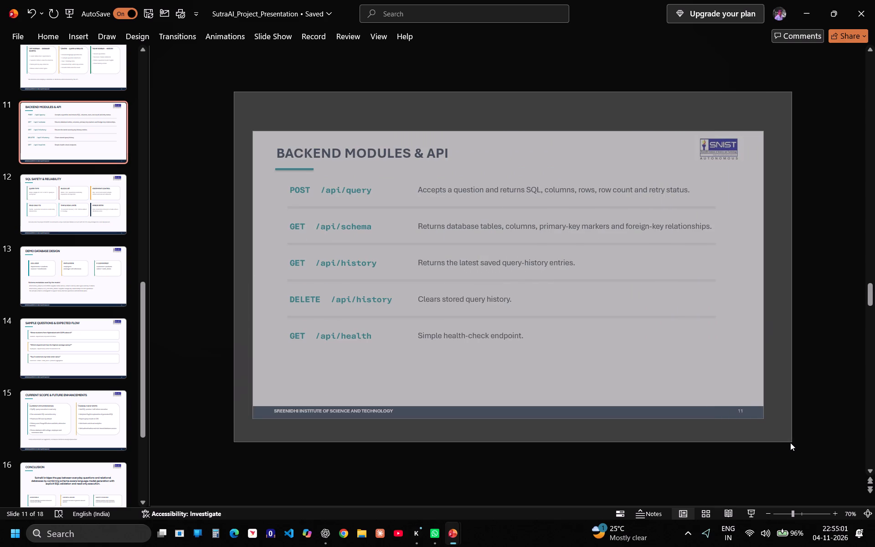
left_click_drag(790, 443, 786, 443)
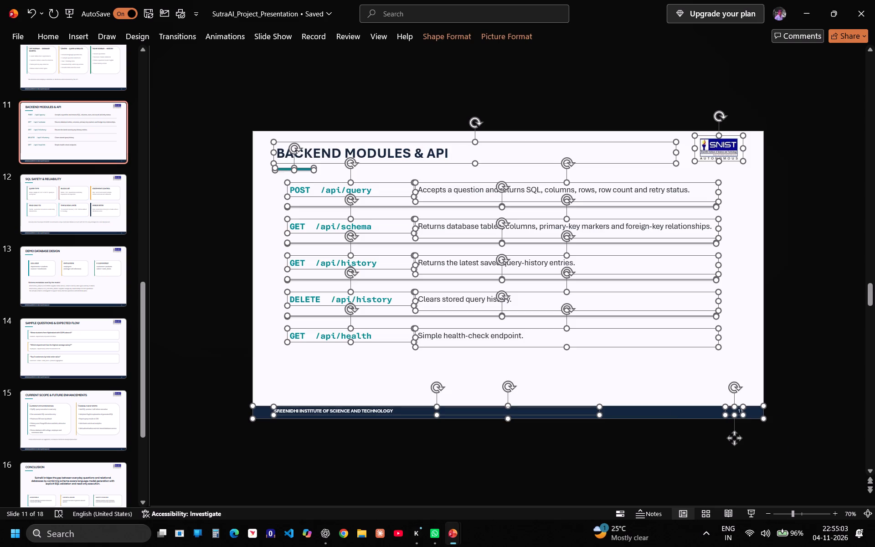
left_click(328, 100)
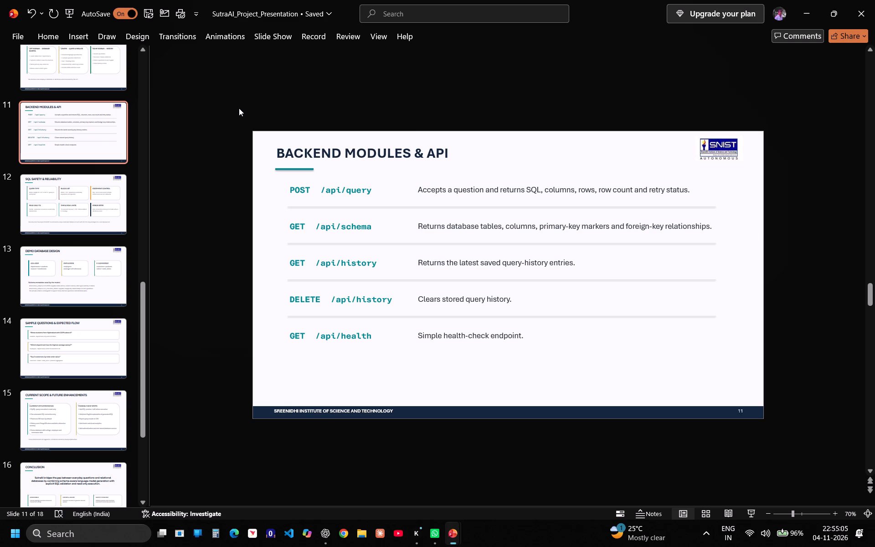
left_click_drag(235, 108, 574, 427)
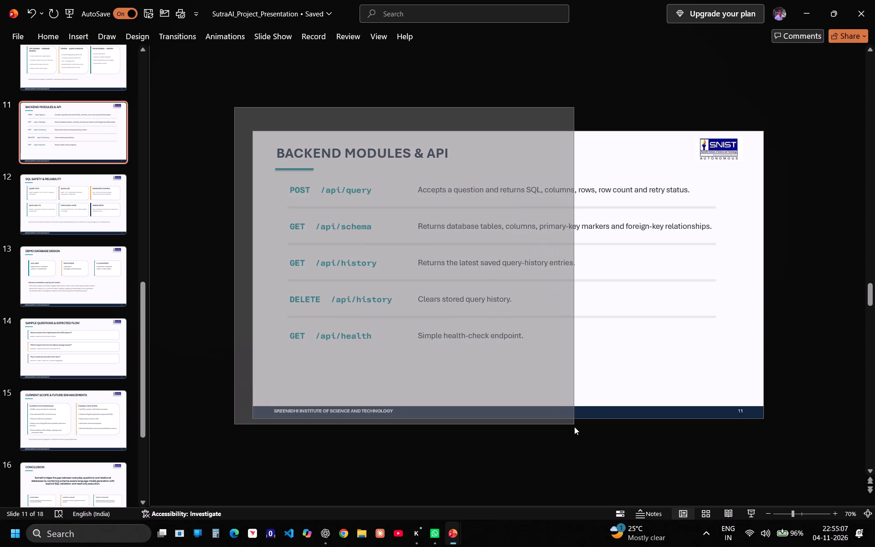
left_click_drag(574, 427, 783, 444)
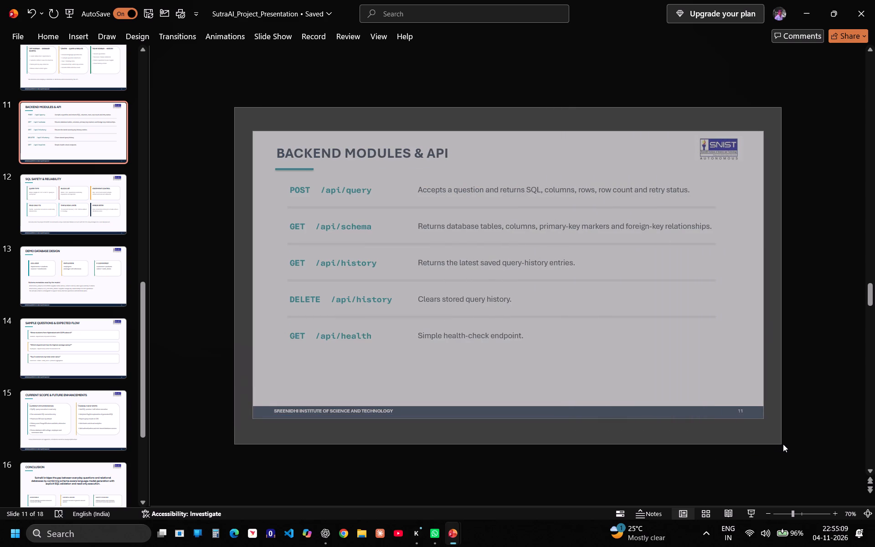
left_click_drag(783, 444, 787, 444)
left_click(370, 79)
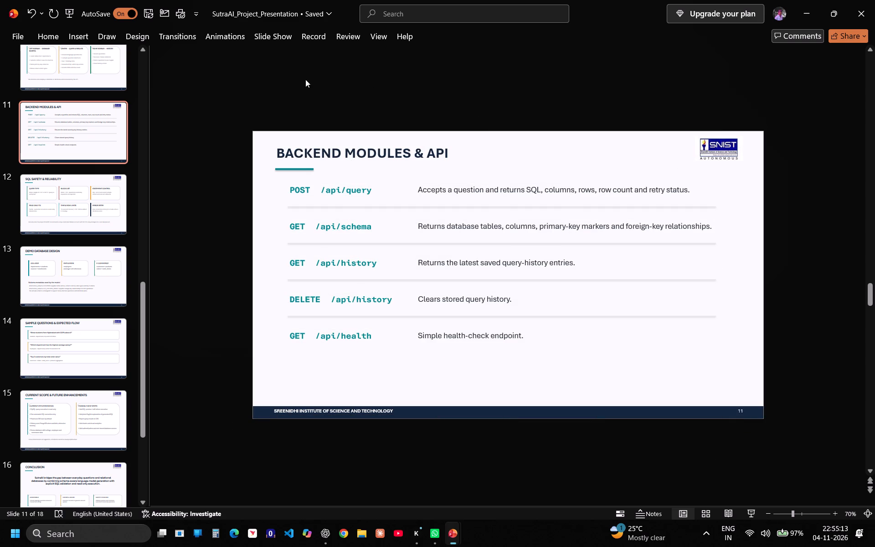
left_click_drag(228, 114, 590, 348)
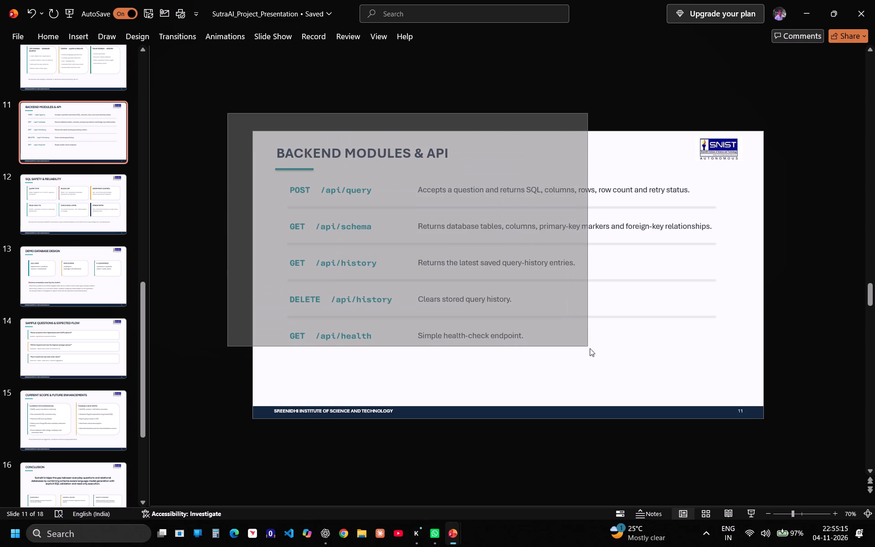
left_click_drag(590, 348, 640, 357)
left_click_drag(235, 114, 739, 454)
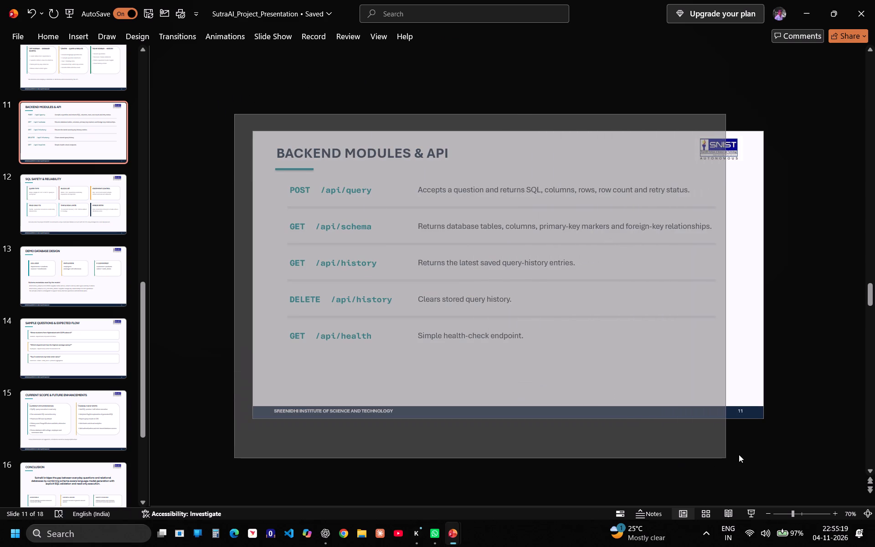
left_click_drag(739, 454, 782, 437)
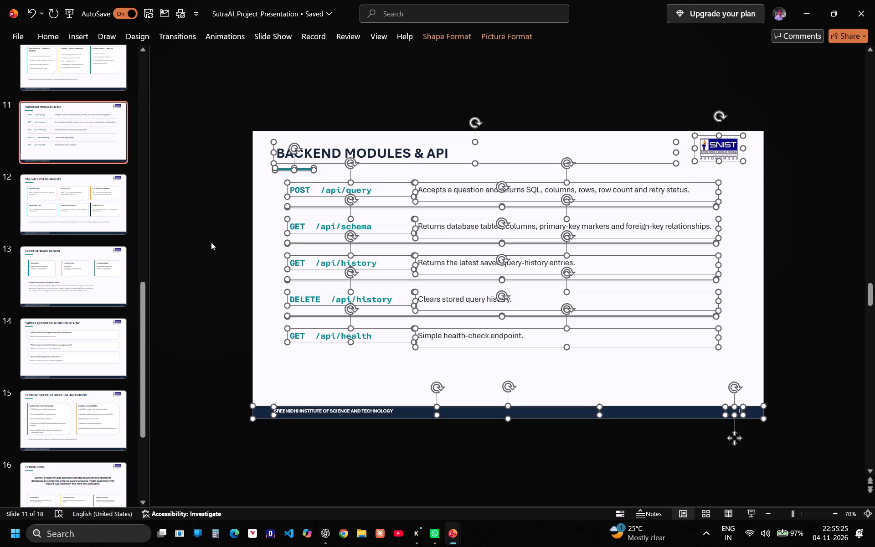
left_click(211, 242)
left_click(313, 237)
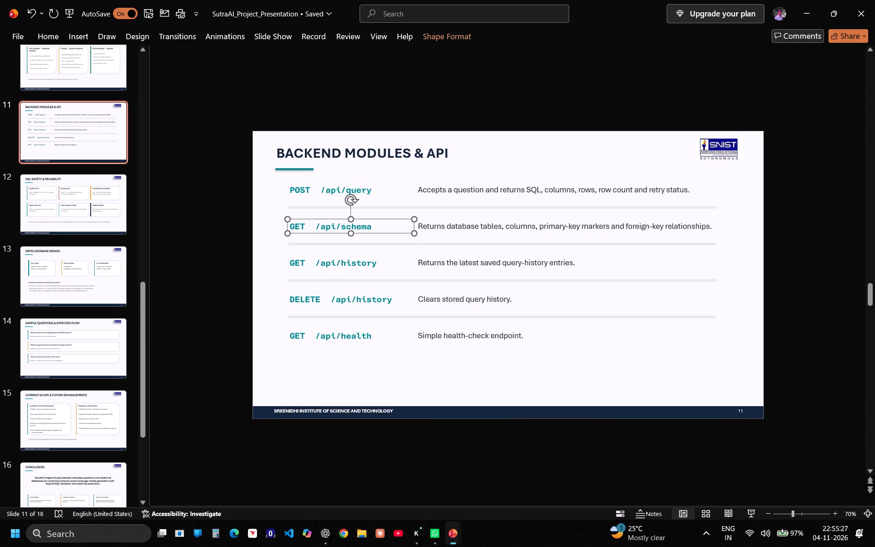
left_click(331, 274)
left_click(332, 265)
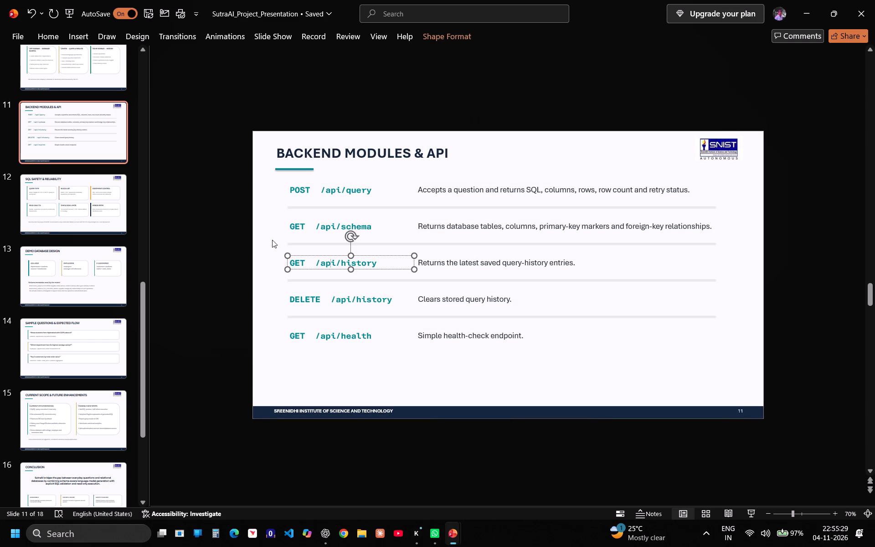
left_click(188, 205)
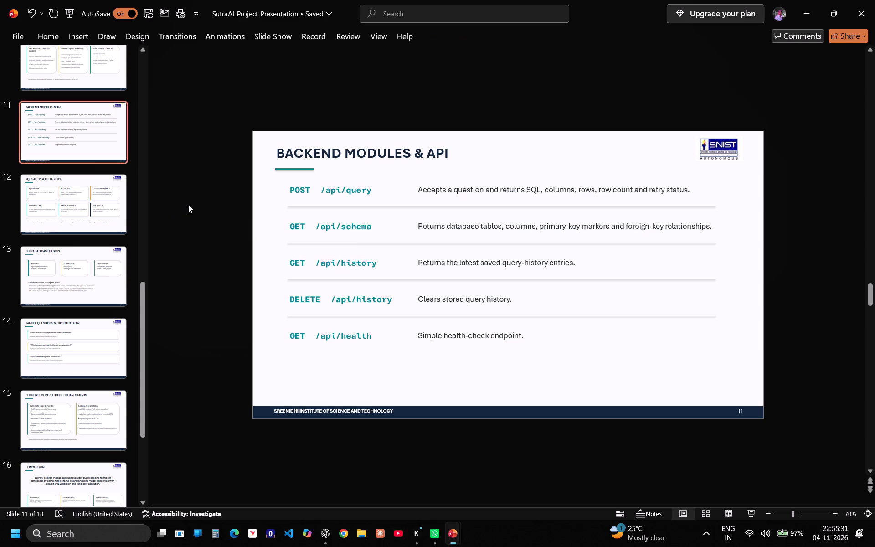
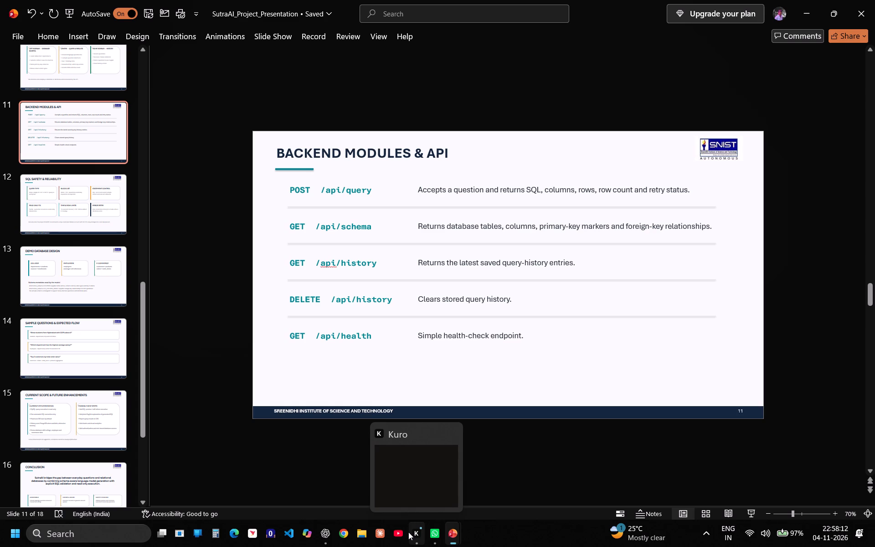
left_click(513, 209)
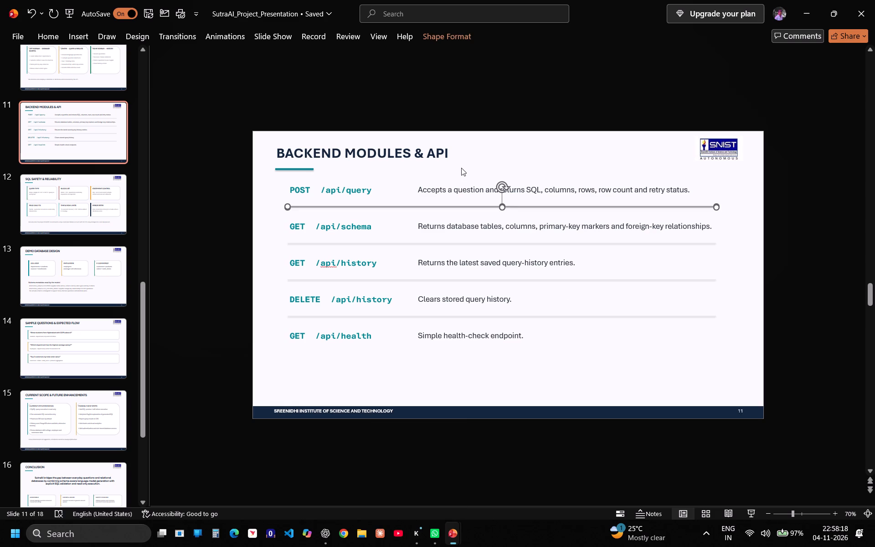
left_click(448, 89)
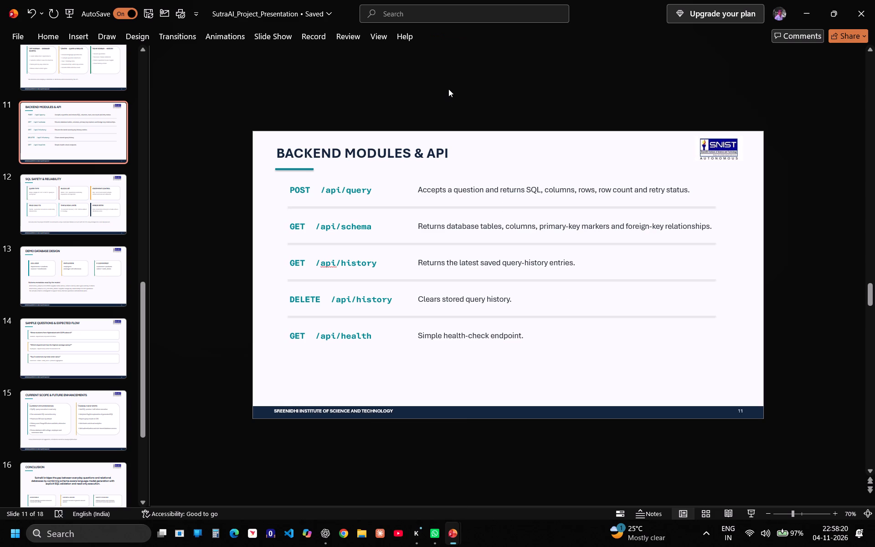
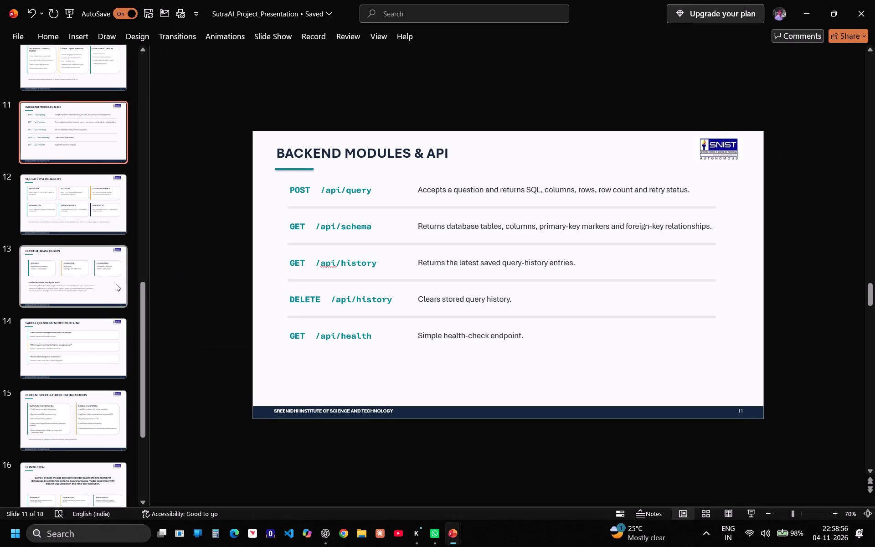
Narrow the "Backend Modules & API" title text box on slide 11 so its edge sits closer to the end of the text.
left_click(486, 125)
left_click(440, 157)
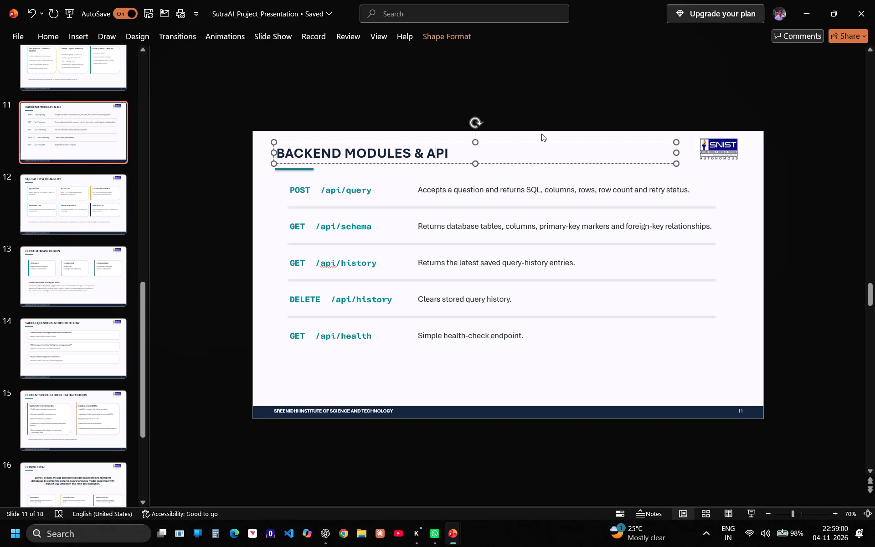
left_click_drag(678, 152, 515, 155)
left_click(557, 72)
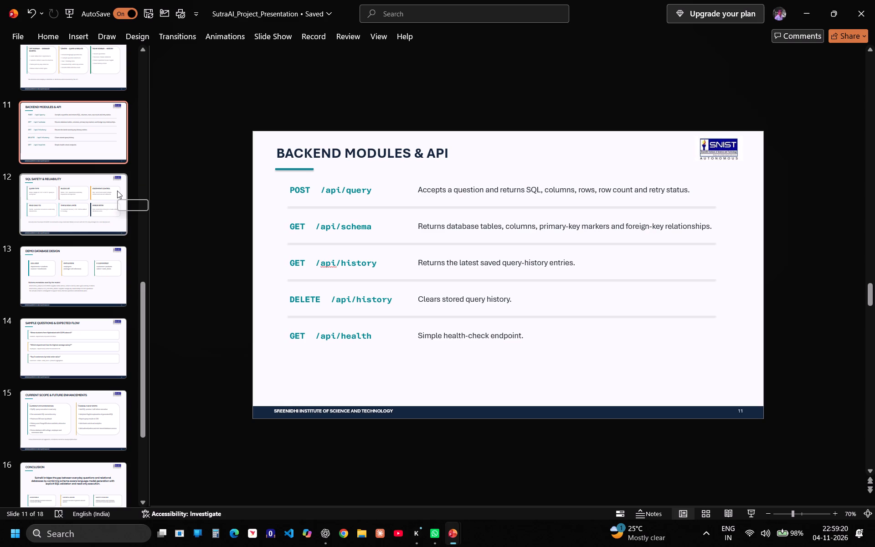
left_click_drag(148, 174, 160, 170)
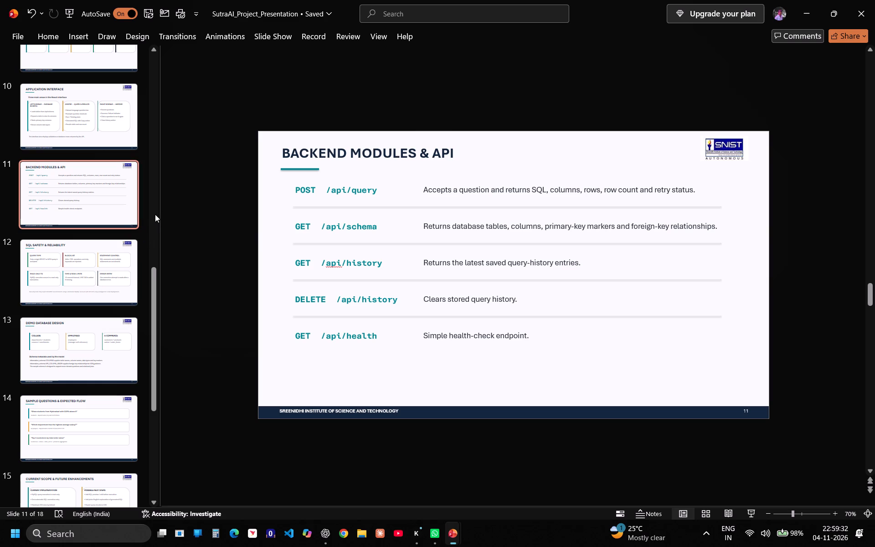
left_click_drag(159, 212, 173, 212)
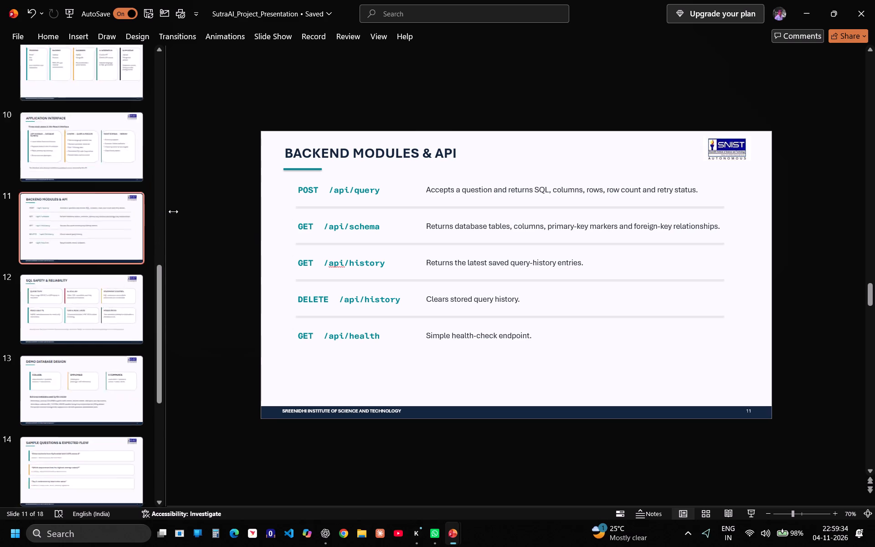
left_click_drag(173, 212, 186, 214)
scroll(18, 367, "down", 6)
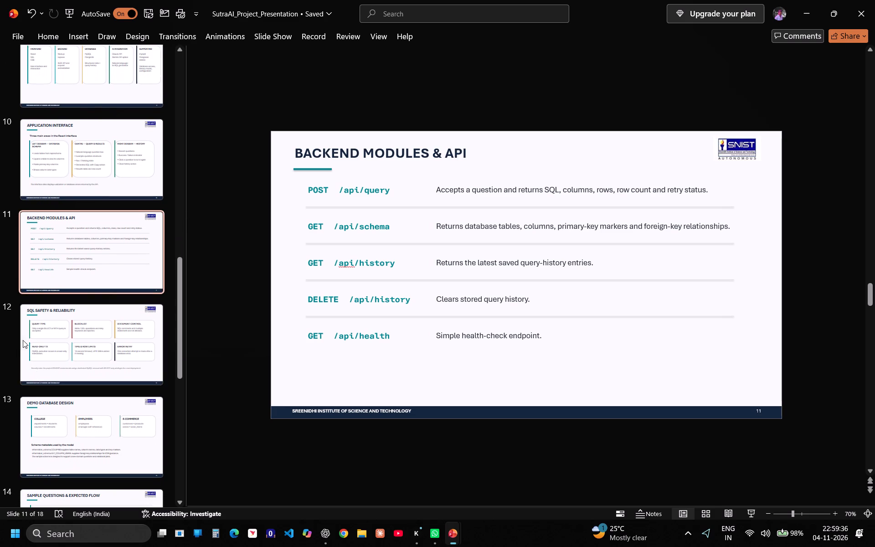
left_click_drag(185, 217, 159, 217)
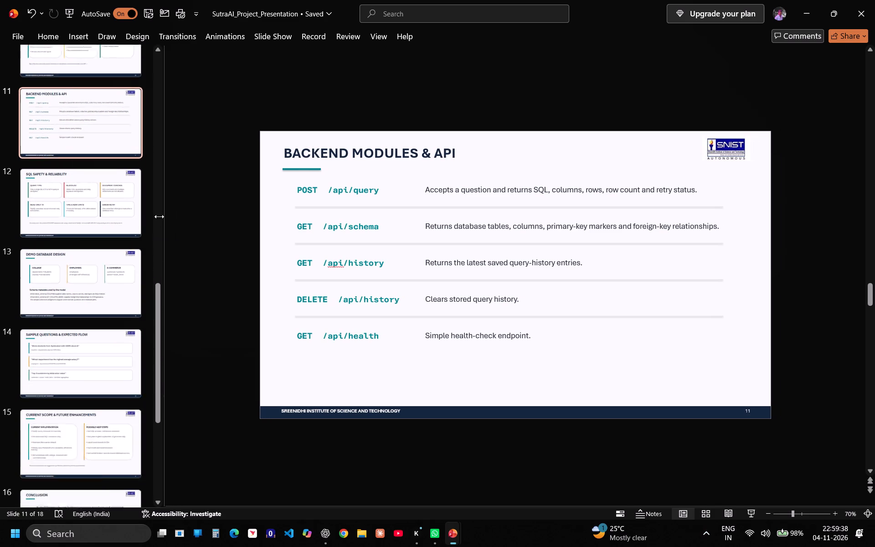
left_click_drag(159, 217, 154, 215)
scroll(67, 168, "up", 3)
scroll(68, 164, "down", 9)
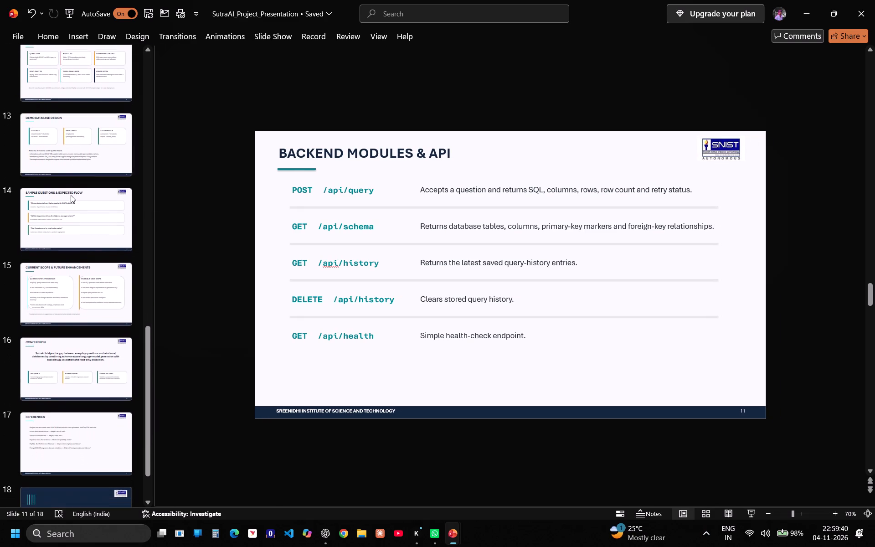
Look over the slide thumbnails through the closing Thank You slide and back to those around Backend Modules & API.
scroll(71, 195, "down", 8)
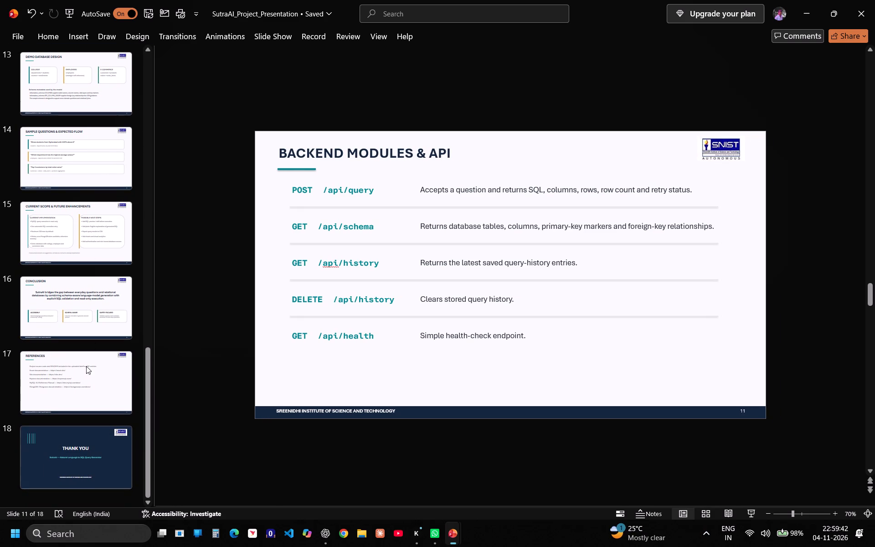
scroll(61, 305, "up", 13)
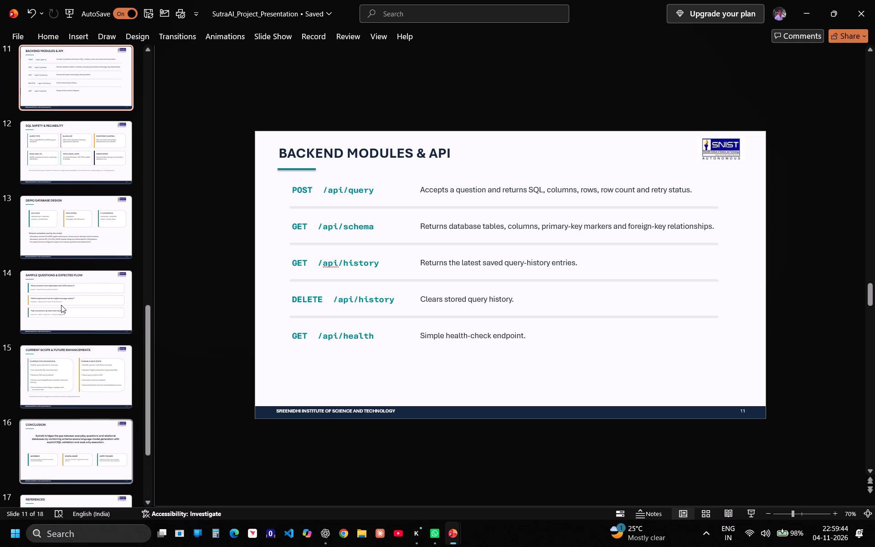
scroll(61, 305, "up", 15)
scroll(74, 301, "down", 4)
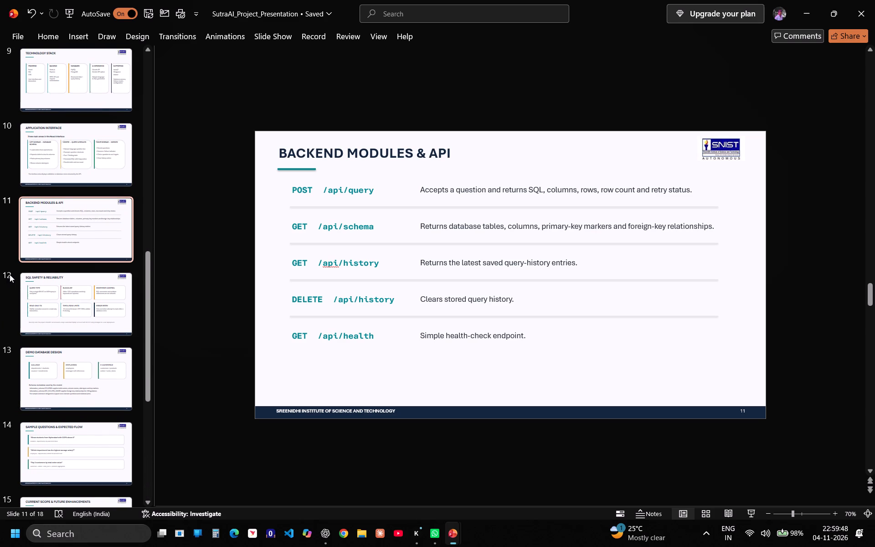